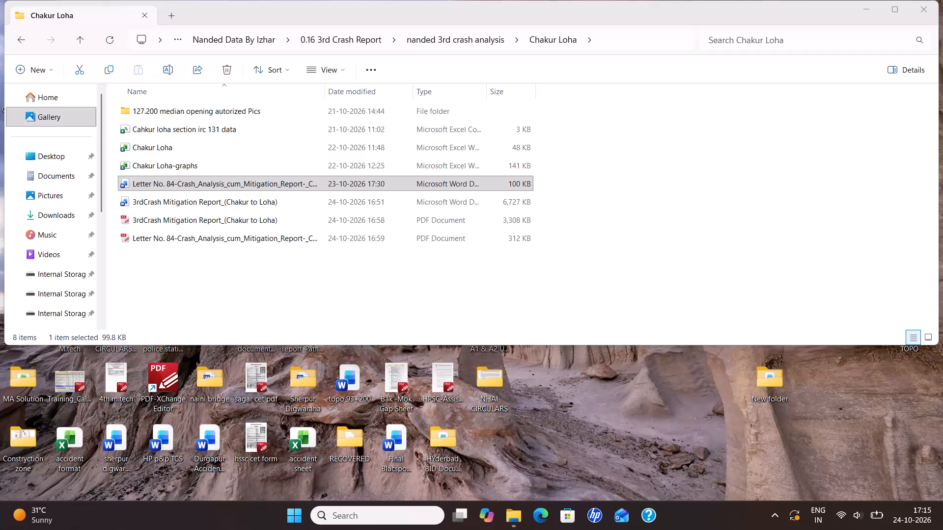
Open the Letter No. 84 crash analysis PDF, check the letter from letterhead to signature and copy list, and close it.
click(260, 244)
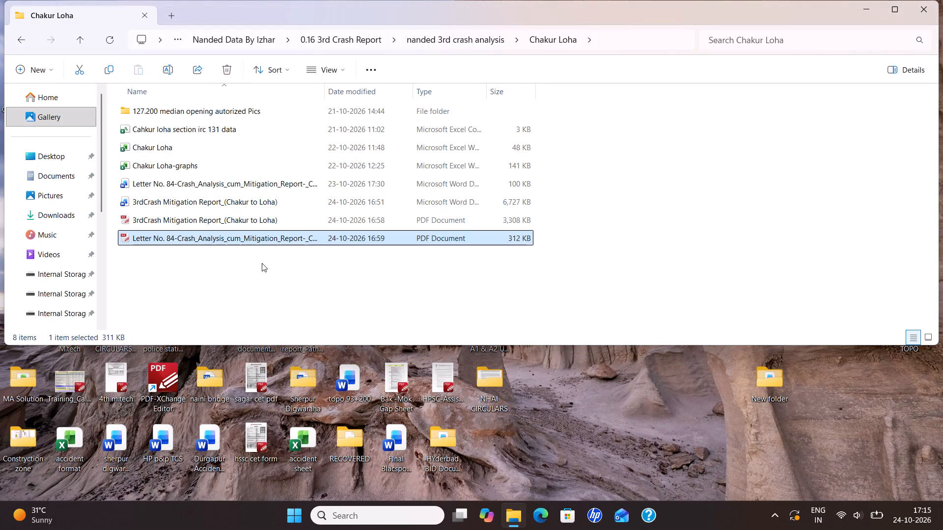
double_click(239, 242)
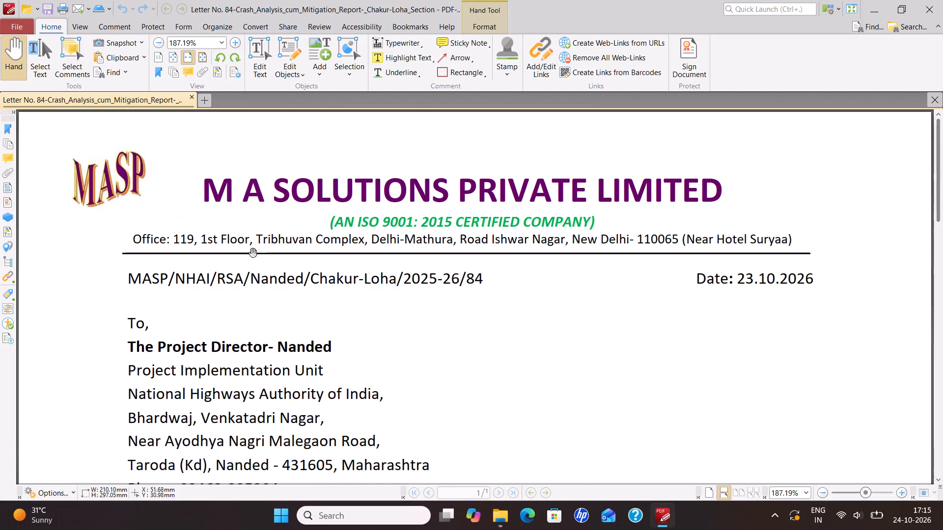
scroll(631, 279, down, 7)
scroll(631, 279, up, 7)
scroll(602, 284, down, 1)
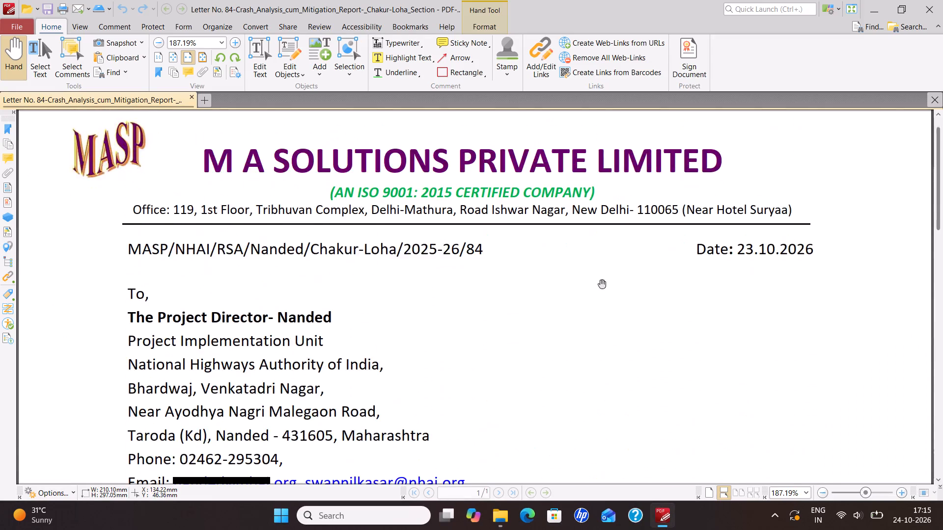
scroll(602, 284, down, 17)
scroll(602, 284, down, 12)
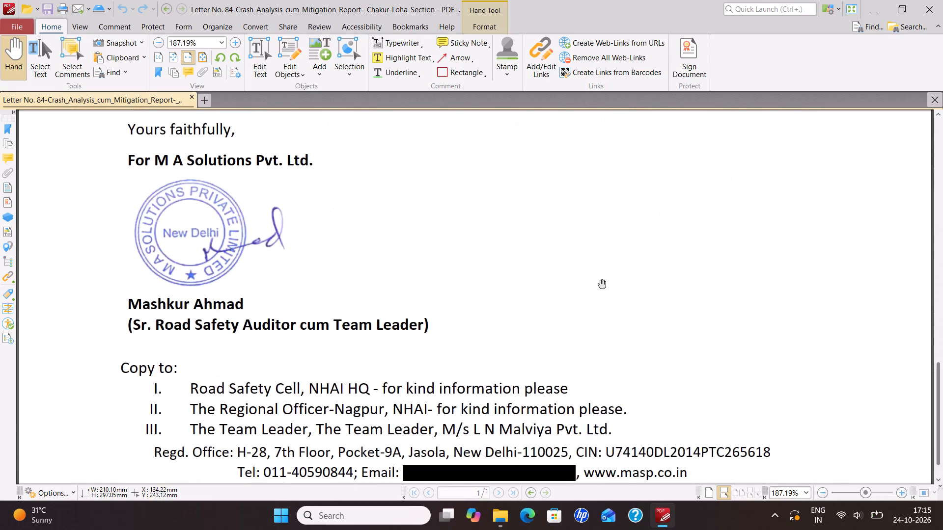
scroll(601, 284, down, 6)
scroll(593, 290, up, 19)
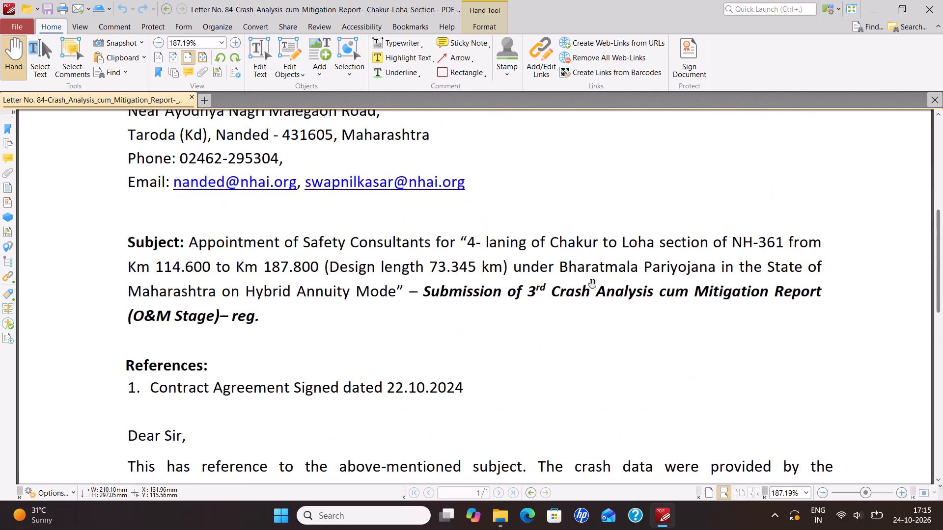
scroll(592, 283, up, 9)
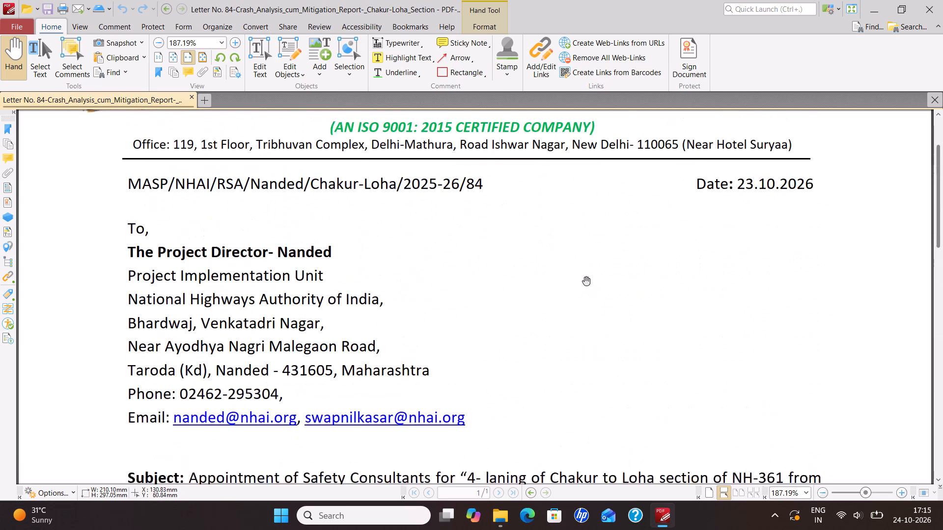
scroll(586, 281, up, 1)
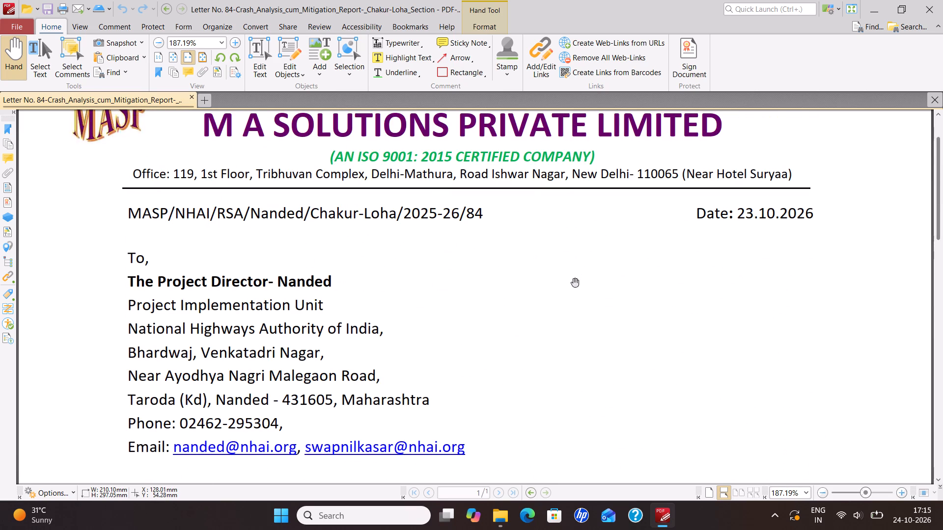
scroll(580, 250, up, 6)
click(941, 5)
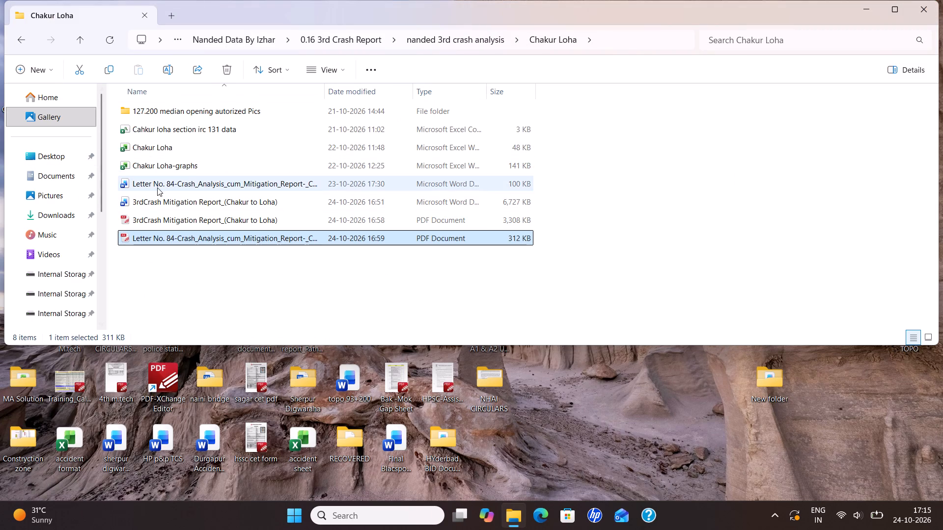
Open the 3rdCrash Mitigation Report_(Chakur to Loha) PDF and review its cover, contents, introduction, audit team and project background pages.
double_click(147, 220)
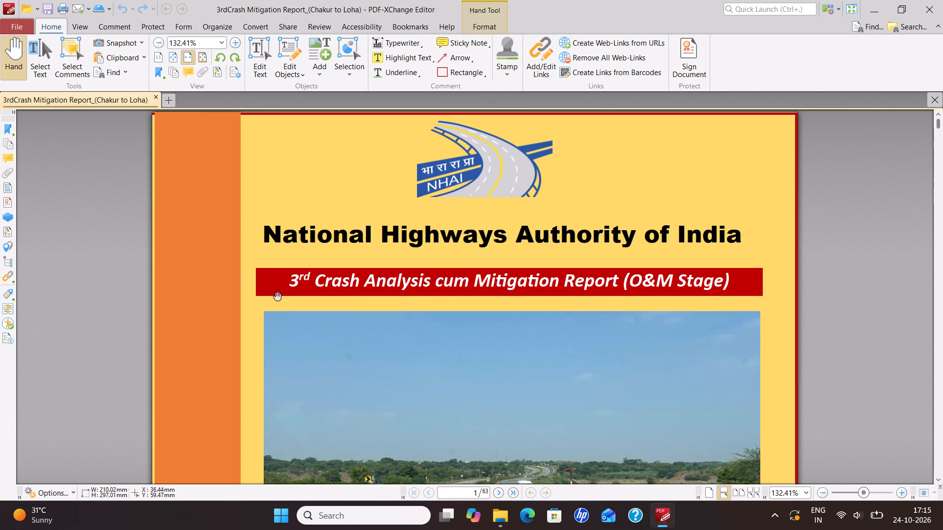
scroll(408, 263, down, 9)
scroll(408, 263, up, 1)
scroll(408, 263, down, 20)
scroll(408, 263, down, 3)
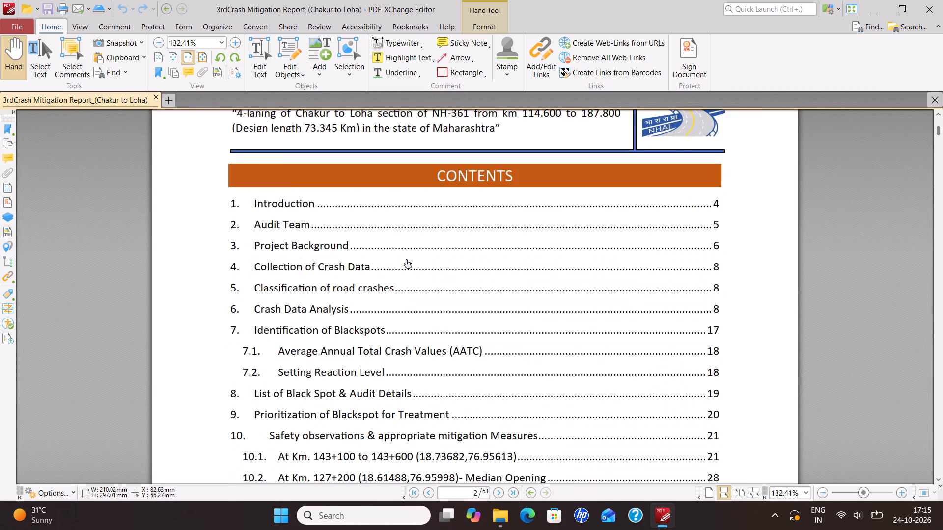
scroll(406, 259, down, 20)
scroll(406, 259, down, 11)
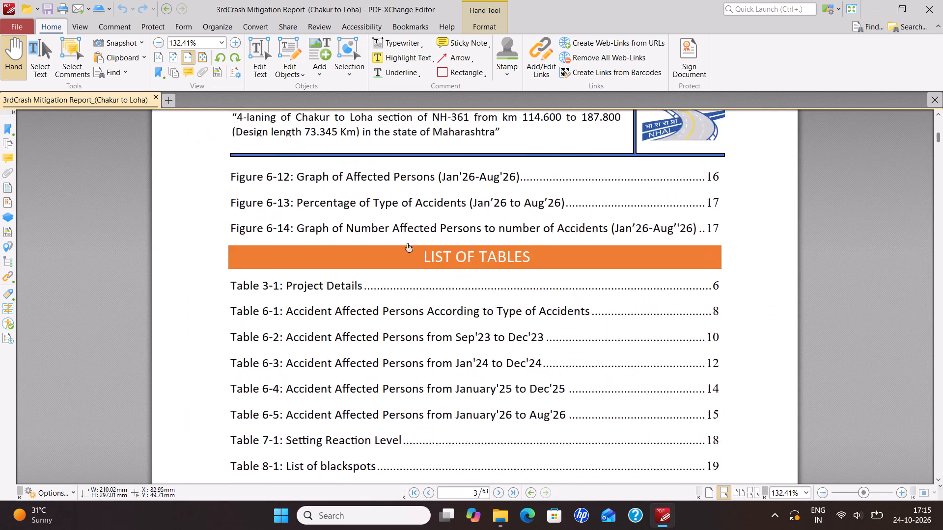
scroll(407, 243, down, 12)
scroll(408, 240, up, 14)
scroll(408, 239, down, 6)
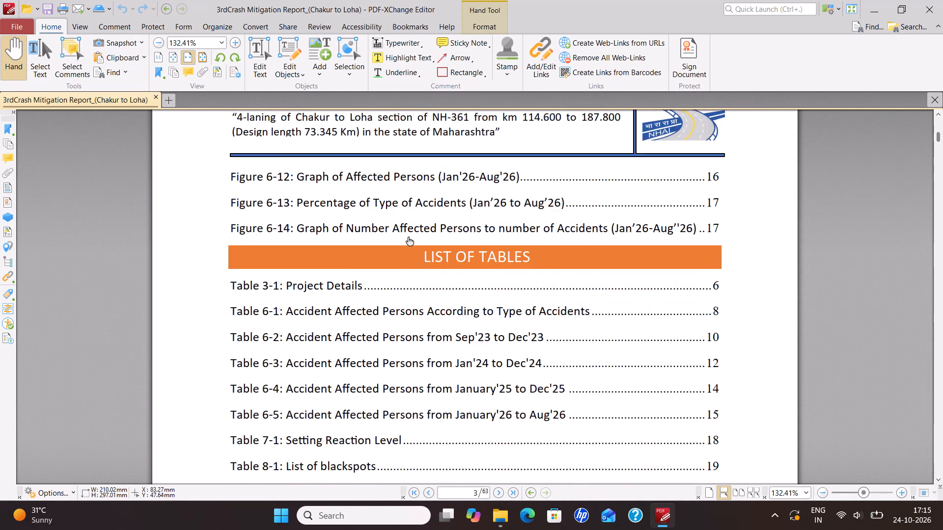
scroll(408, 237, down, 20)
scroll(408, 237, down, 7)
scroll(857, 281, down, 8)
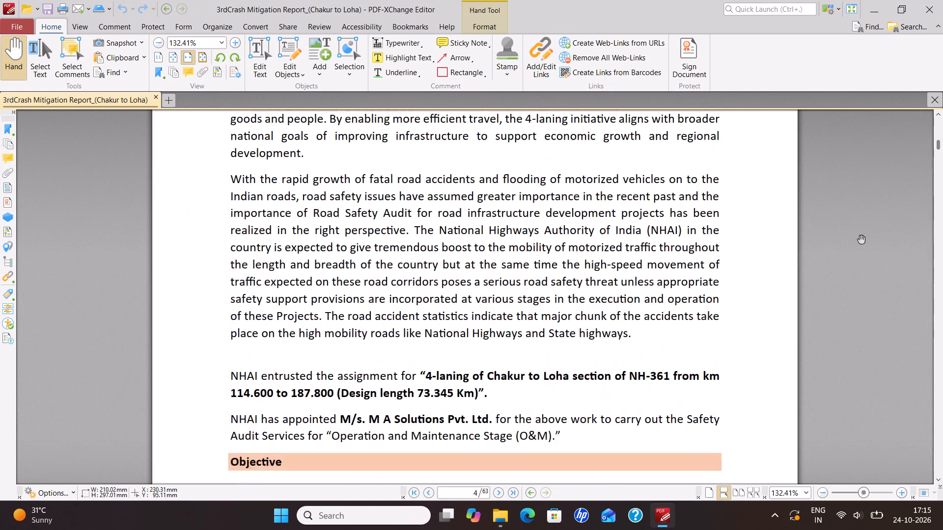
scroll(861, 239, down, 2)
scroll(861, 239, up, 1)
scroll(861, 239, down, 2)
scroll(862, 235, up, 1)
scroll(860, 225, down, 20)
scroll(860, 225, down, 6)
scroll(912, 167, up, 2)
scroll(914, 165, down, 4)
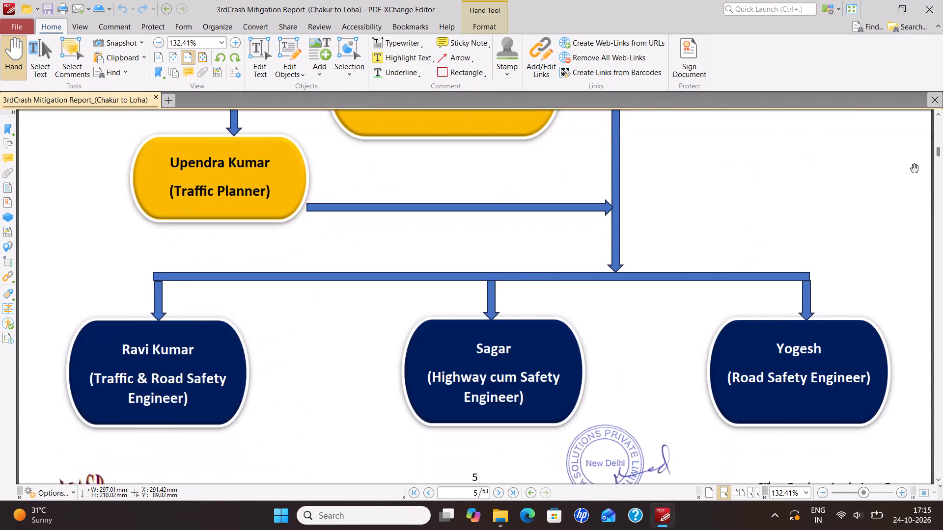
scroll(914, 168, down, 5)
scroll(915, 178, up, 1)
scroll(916, 179, down, 10)
scroll(916, 200, up, 1)
scroll(917, 201, down, 1)
scroll(918, 201, up, 1)
scroll(920, 201, down, 2)
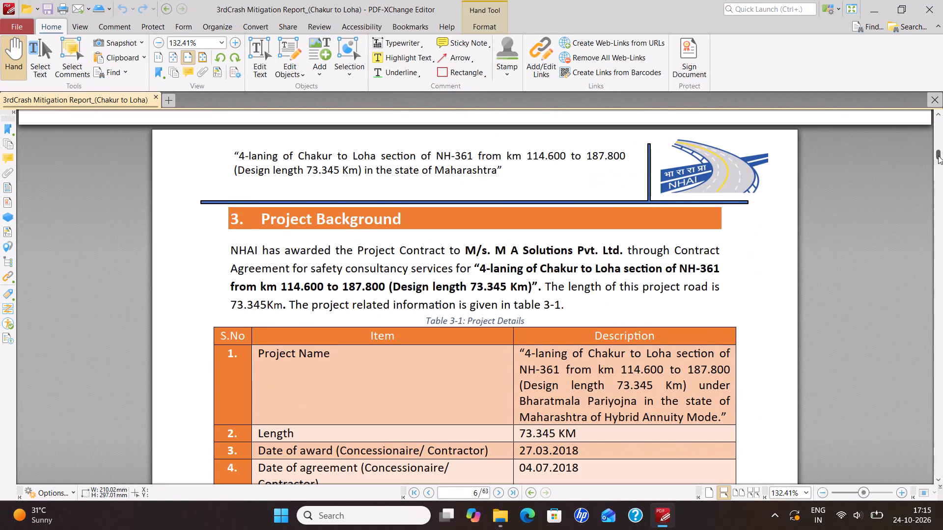
Review the report's crash data charts, blackspot tables, site observations and annexures through the last page, and close the PDF.
drag(939, 155, 940, 183)
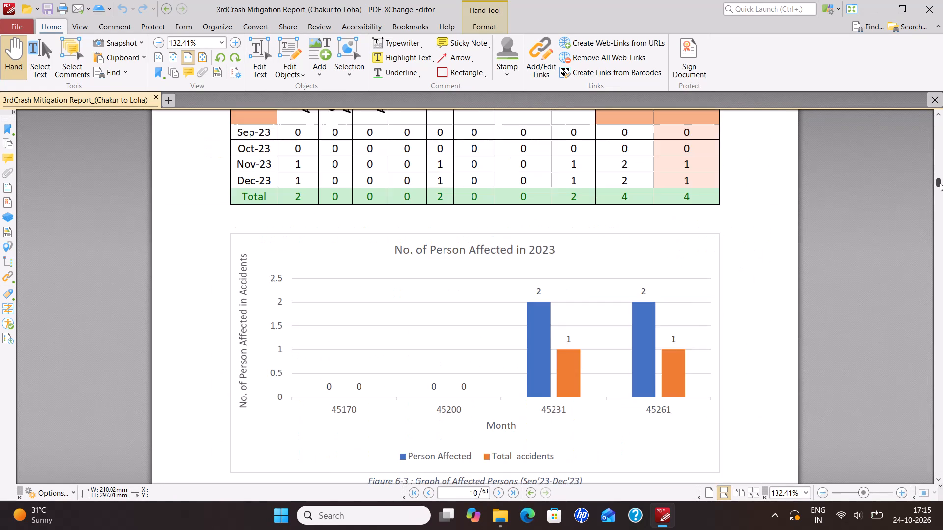
drag(940, 183, 939, 198)
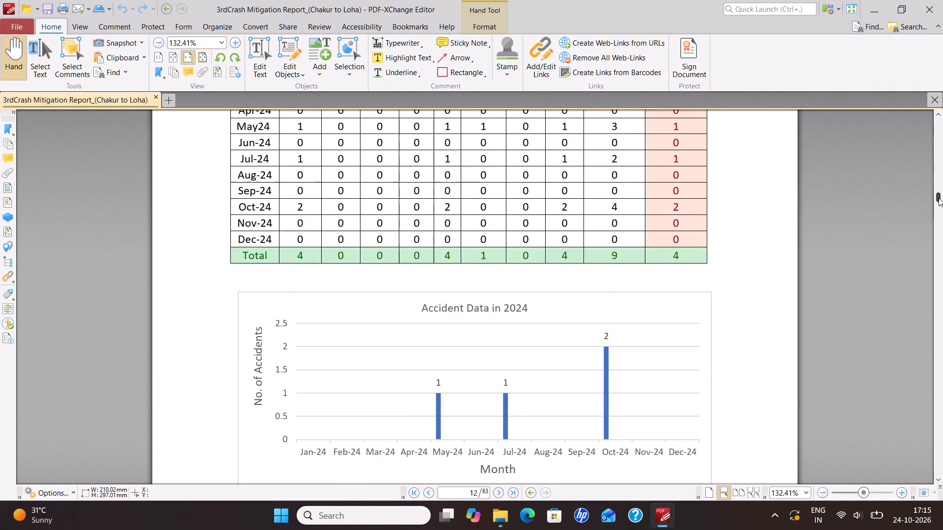
drag(939, 198, 938, 214)
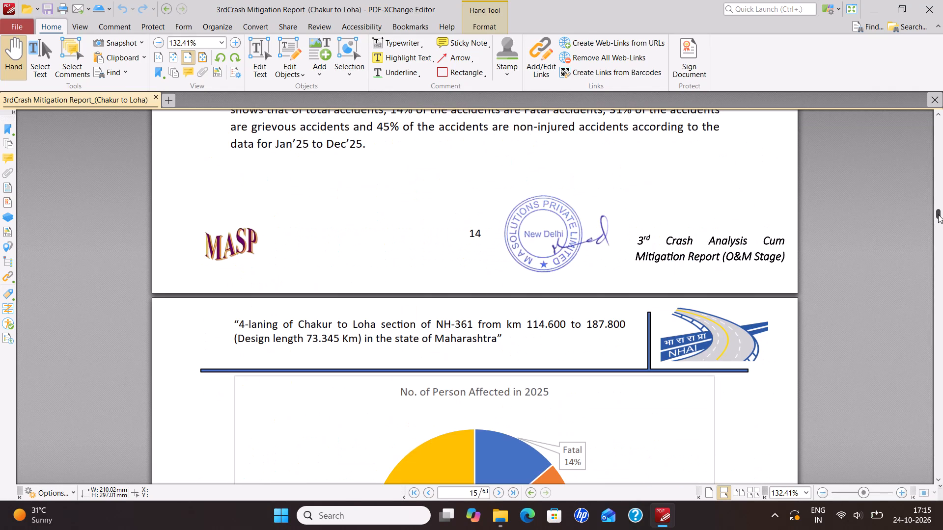
drag(938, 214, 936, 229)
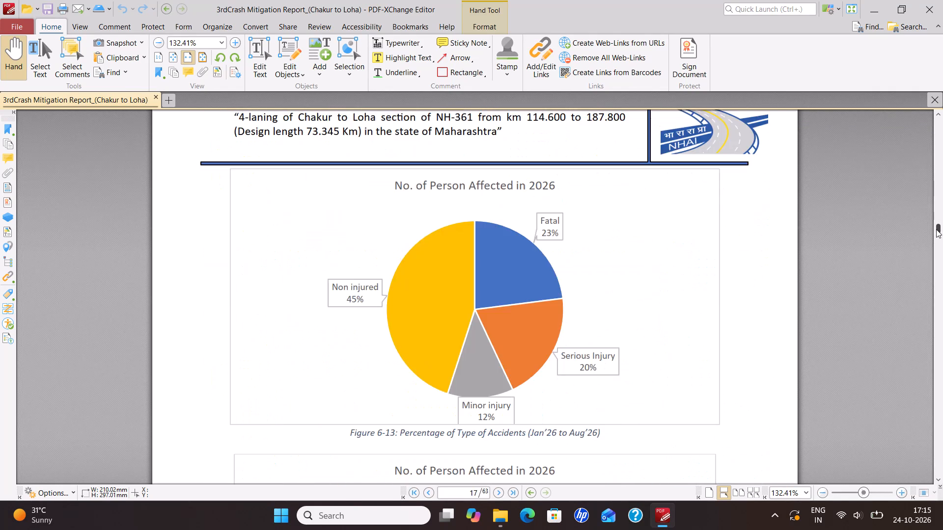
drag(936, 229, 936, 238)
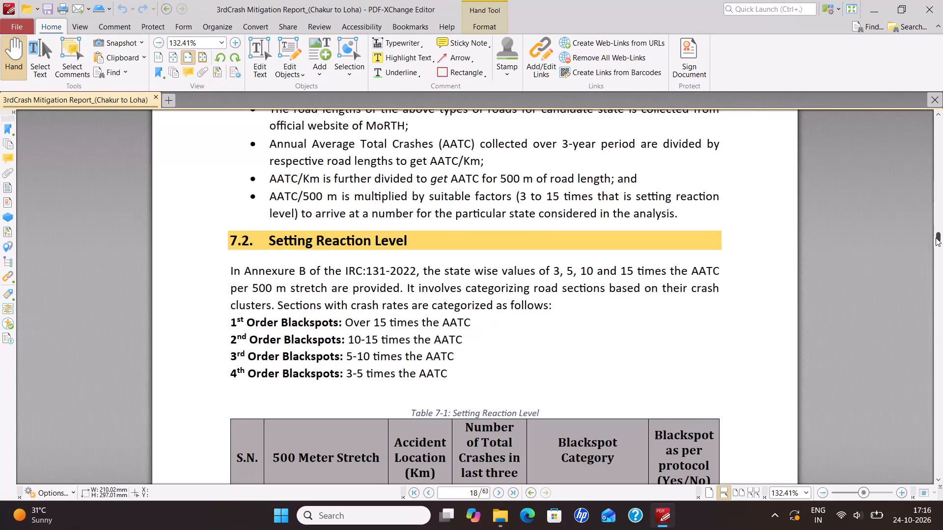
drag(936, 238, 935, 250)
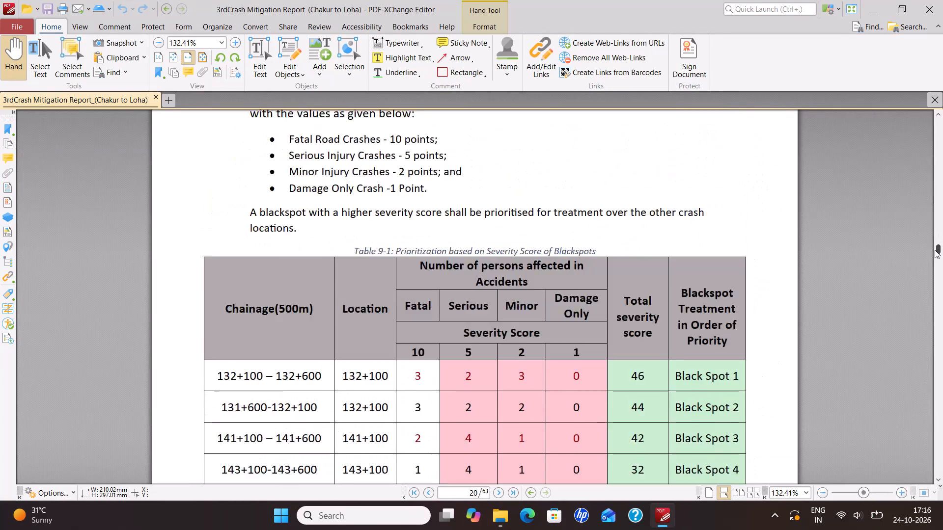
drag(935, 250, 934, 258)
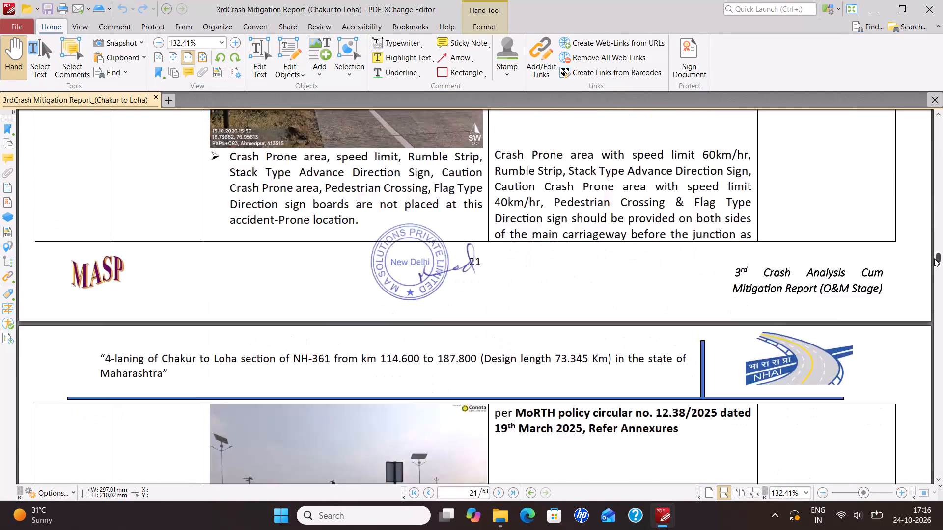
drag(934, 258, 925, 284)
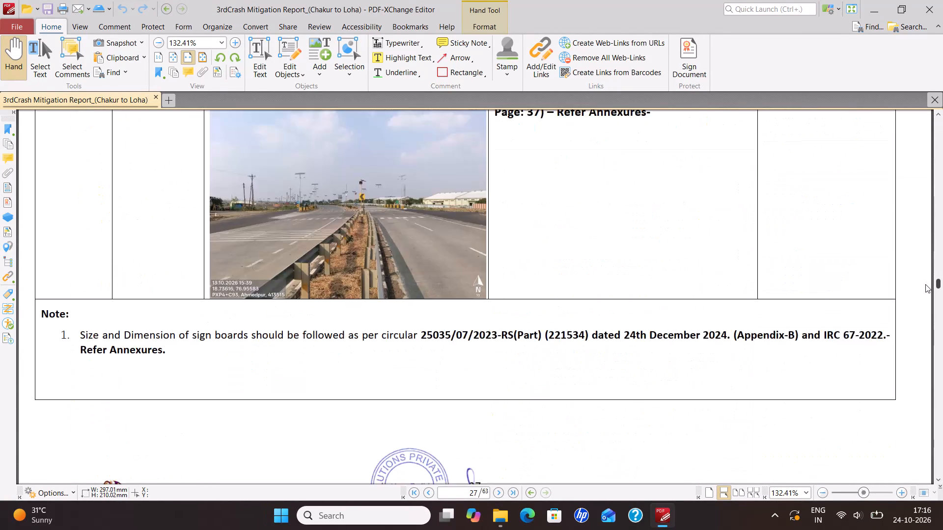
drag(925, 284, 922, 298)
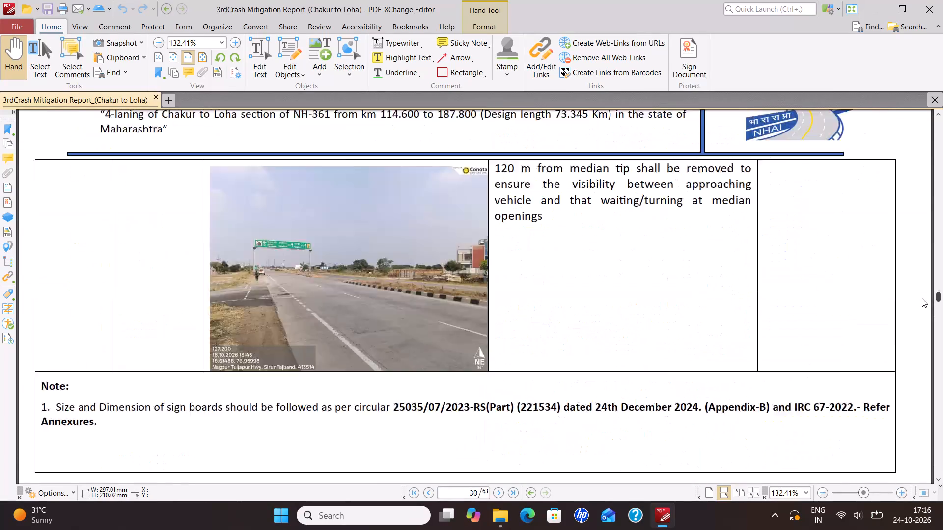
drag(922, 298, 923, 382)
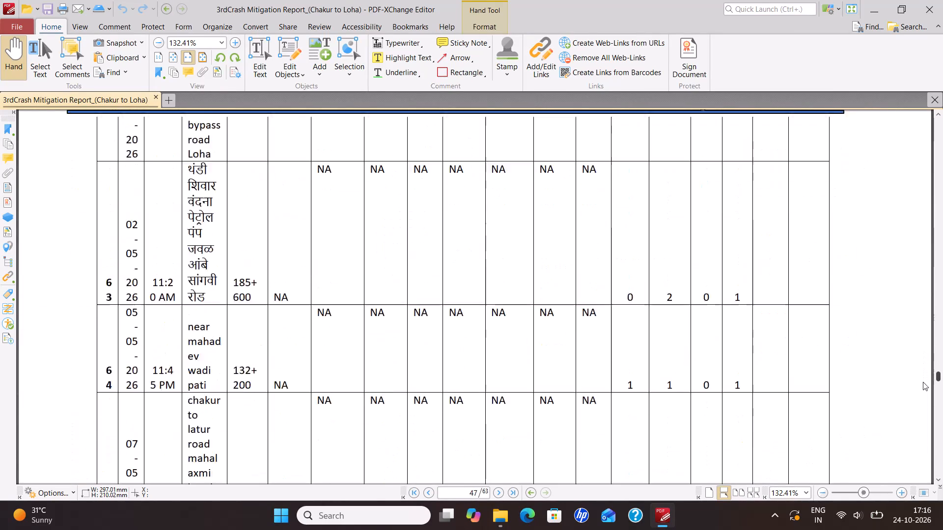
drag(923, 382, 934, 488)
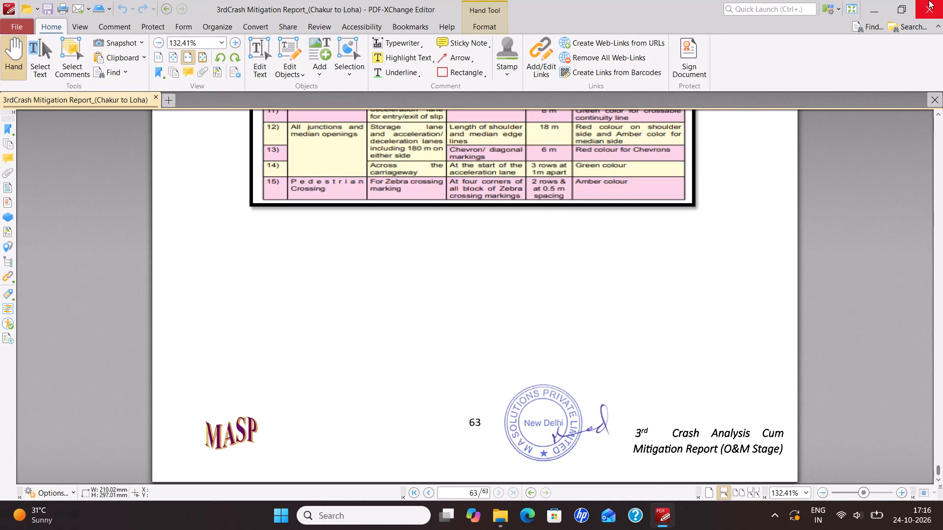
click(928, 11)
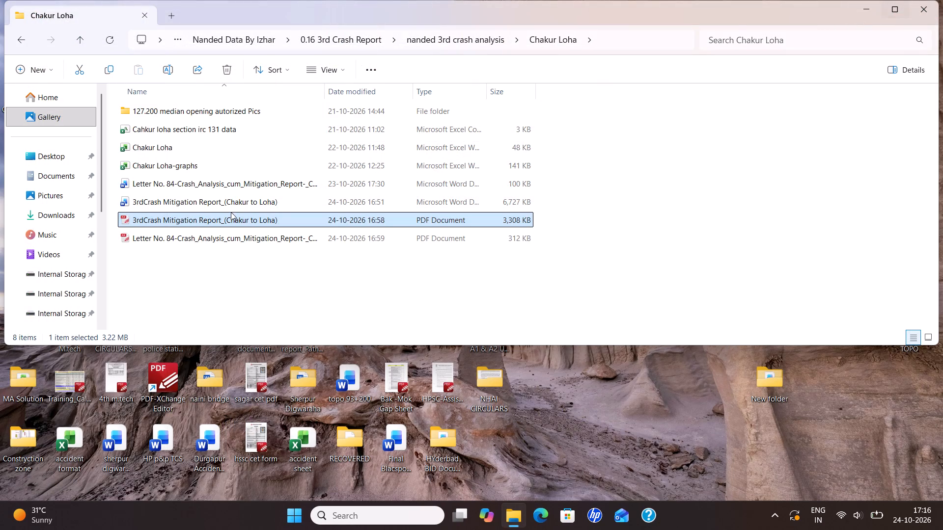
Create a new folder named Final Report inside the Chakur Loha folder.
click(44, 69)
click(34, 96)
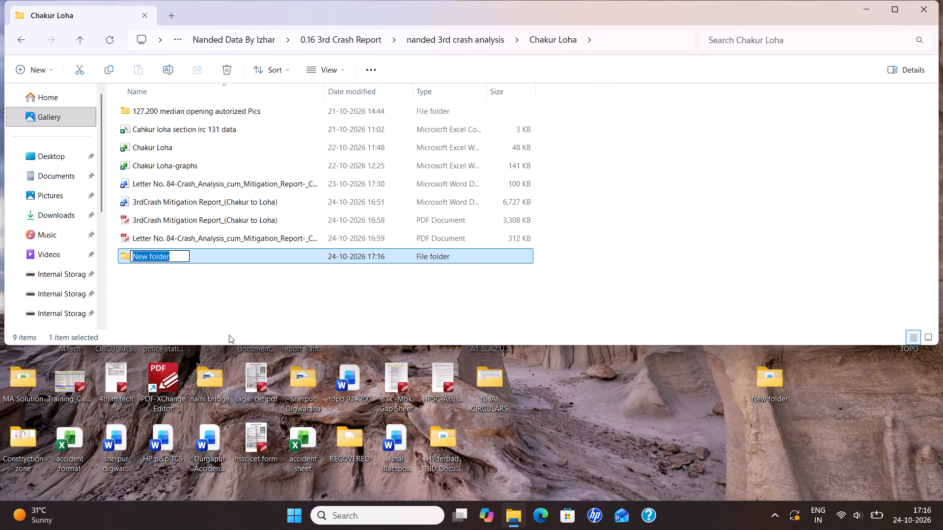
text(Final)
key(space)
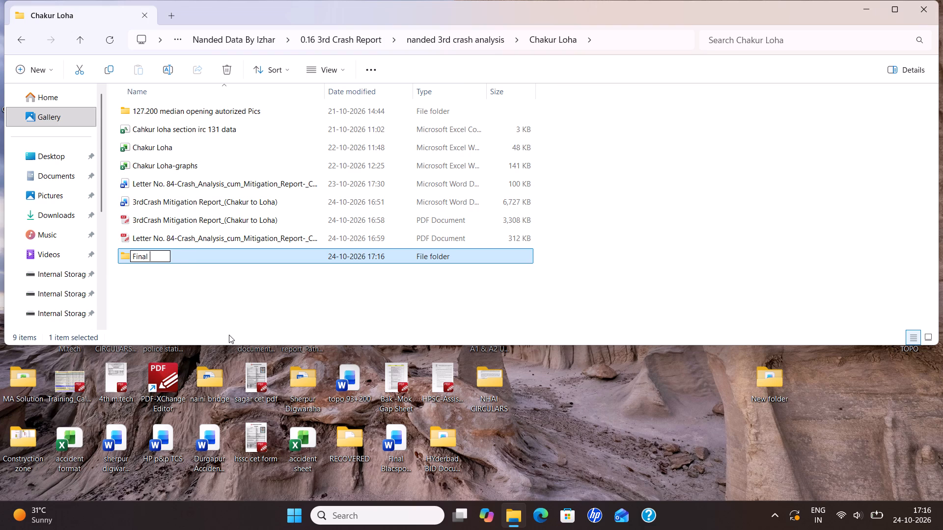
text(Re)
text(po)
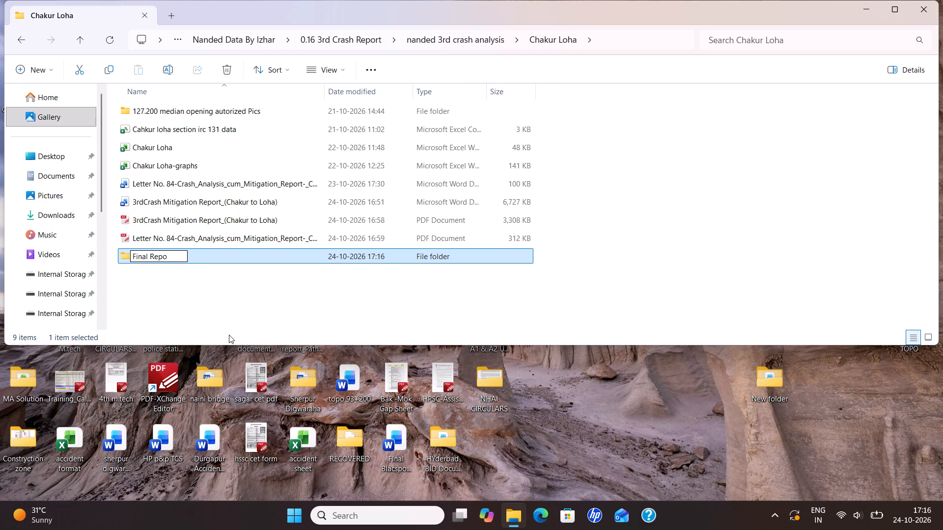
text(rt)
key(Return)
key(Return)
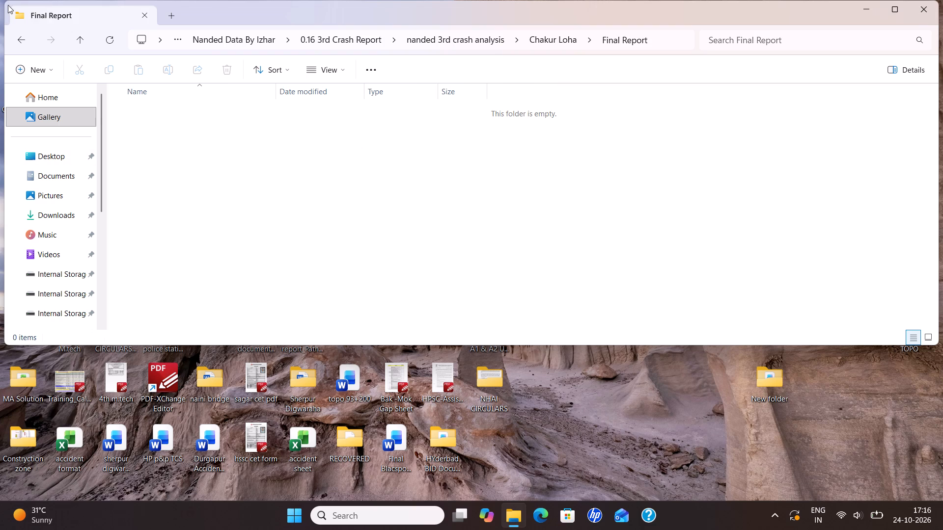
click(83, 42)
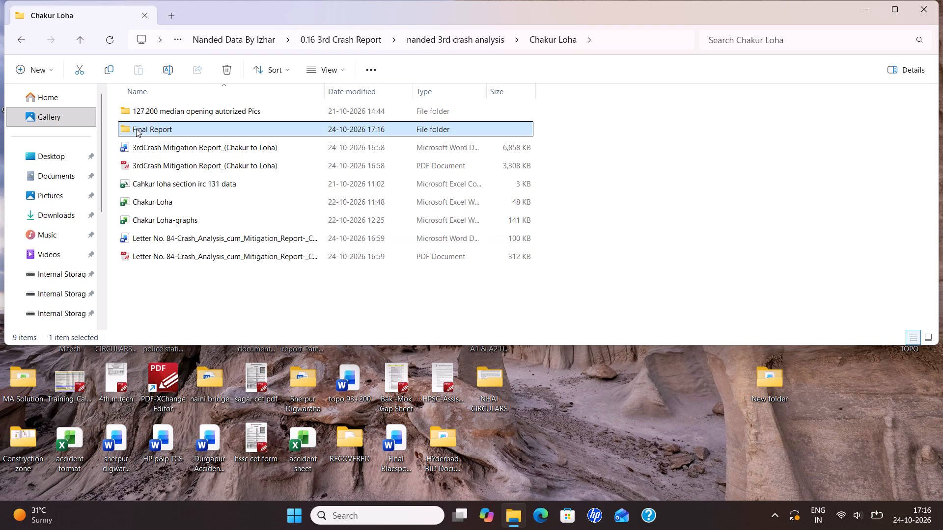
Rename the Final Report folder as Final Report 23-10-2026.
right_click(145, 131)
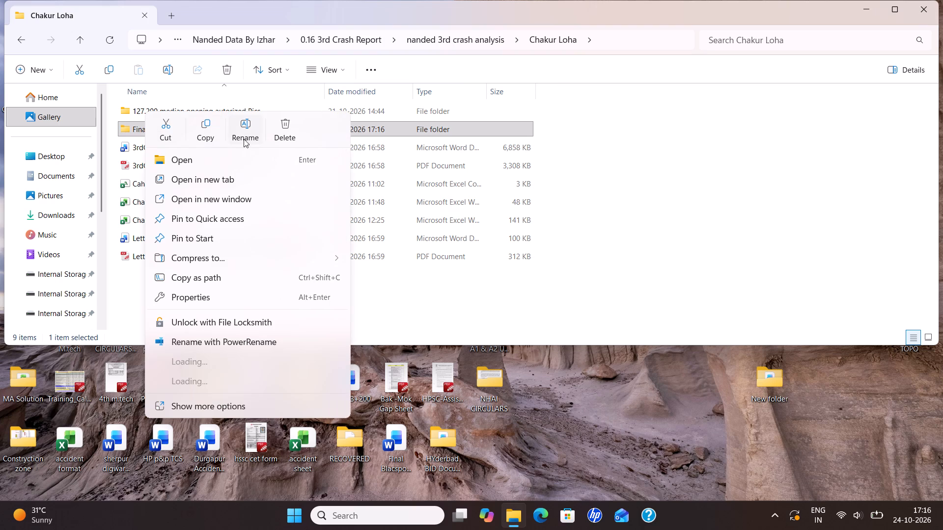
click(247, 134)
click(244, 131)
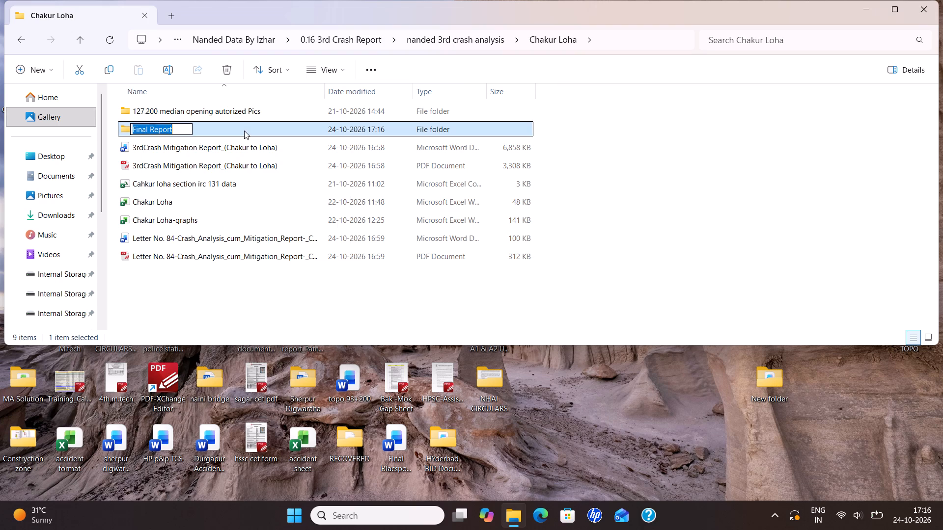
click(189, 126)
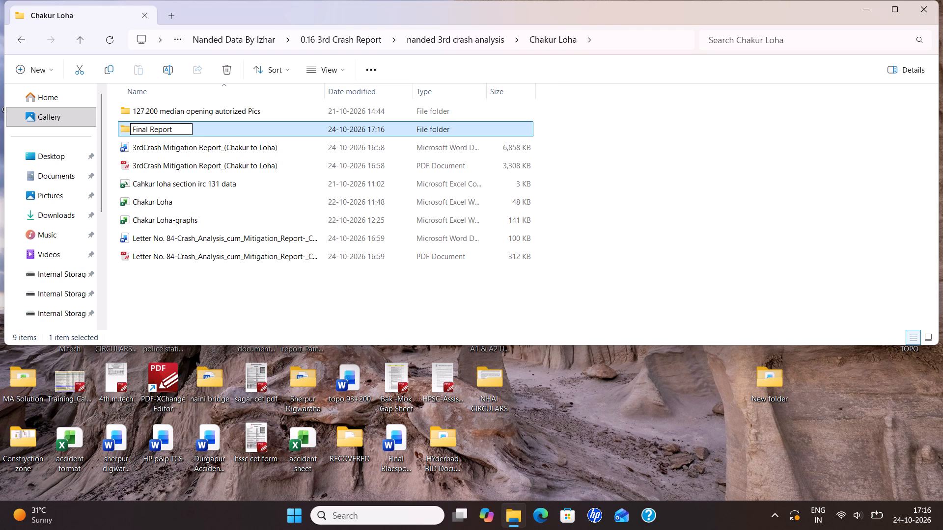
key(space)
text(23-10)
key(minus)
text(2026)
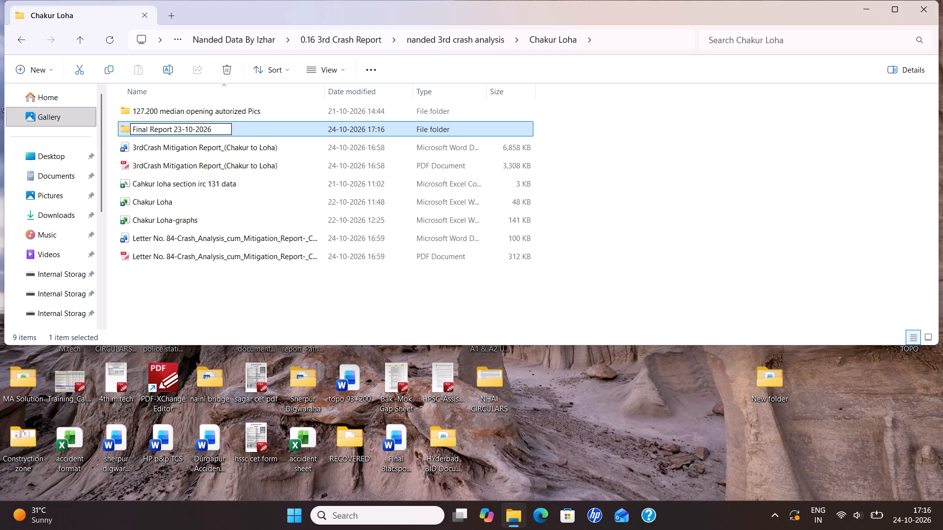
key(Return)
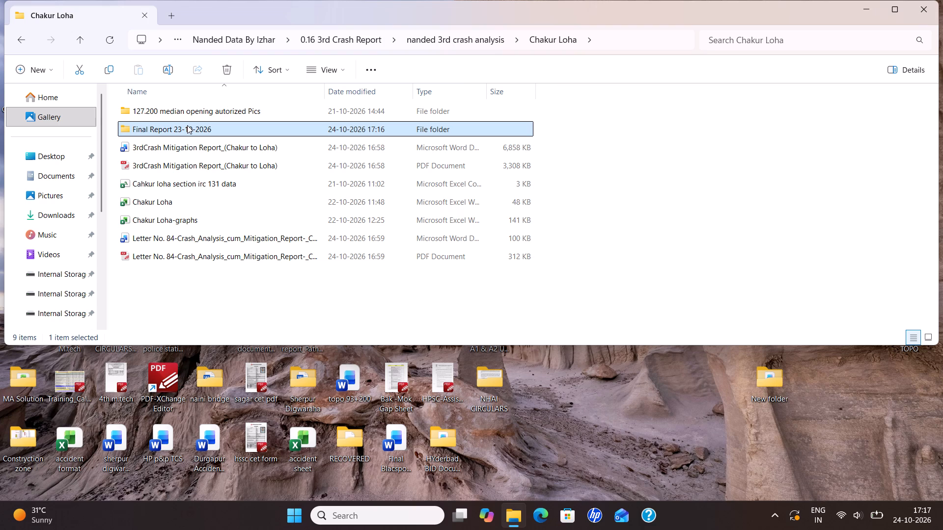
Move the 3rdCrash Mitigation Report_(Chakur to Loha) and Letter No. 84 PDFs into the Final Report 23-10-2026 folder.
click(151, 257)
ctrl+click(148, 161)
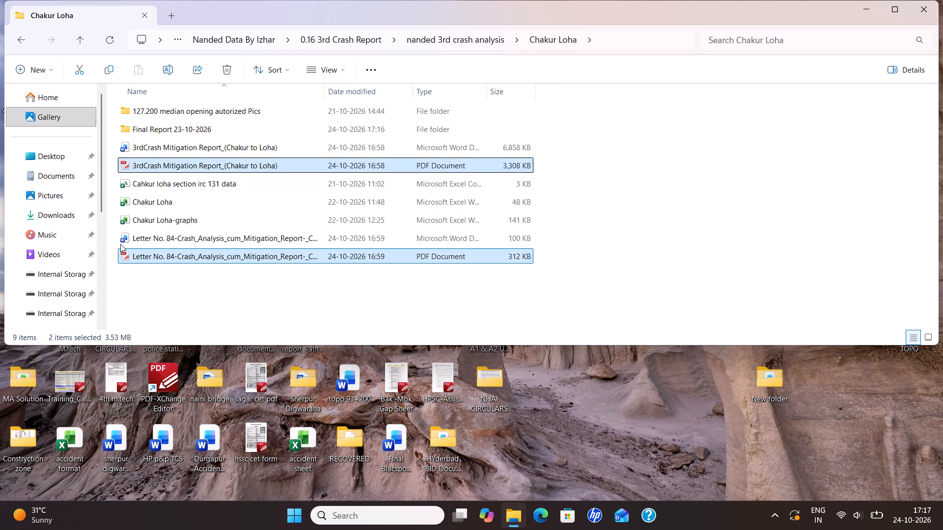
key(ctrl+x)
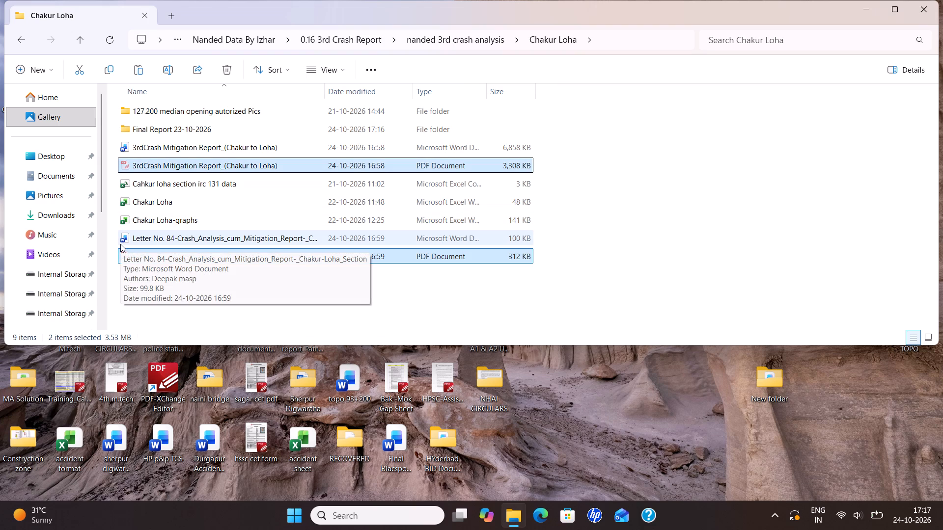
double_click(155, 125)
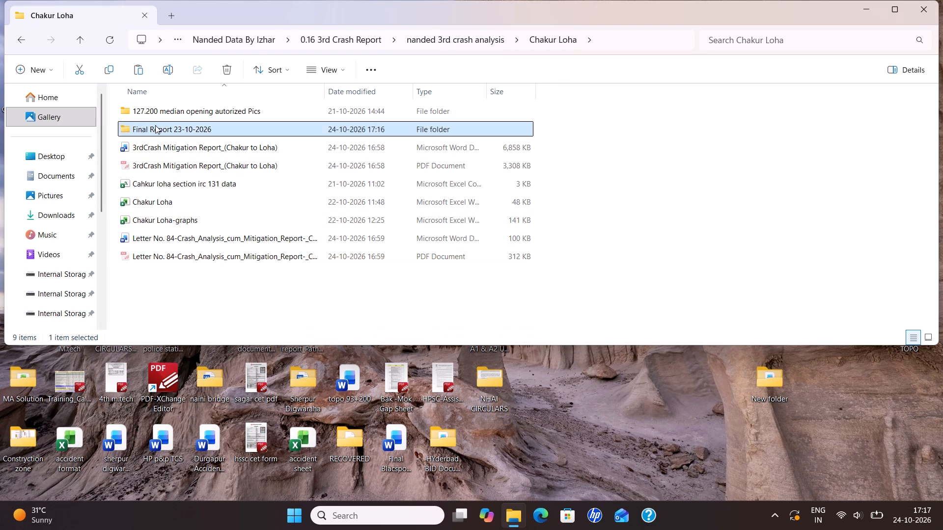
click(134, 66)
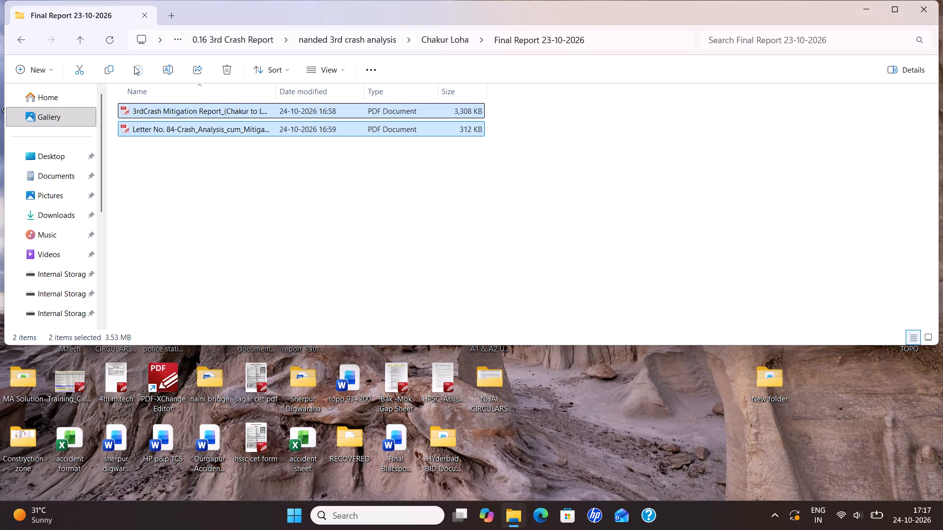
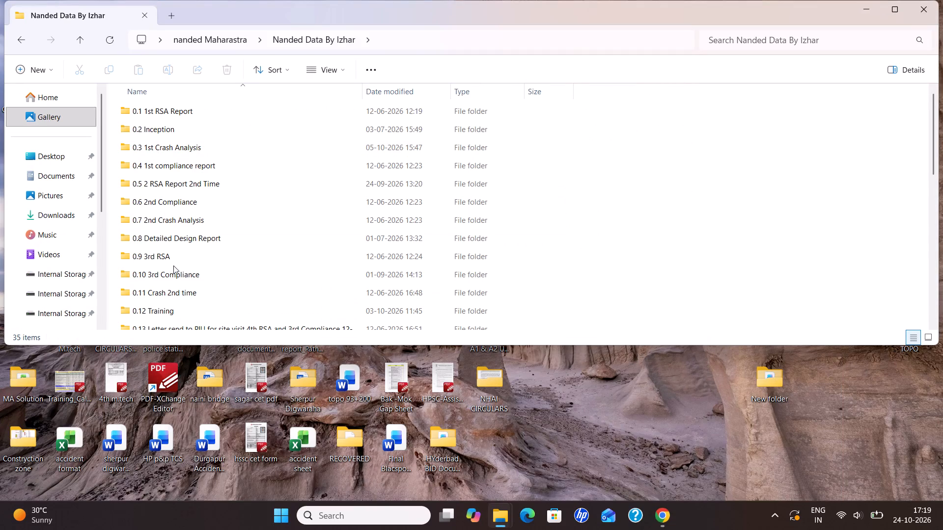
Open the Letter No. 84 Word document from 0.16 3rd Crash Report, nanded 3rd crash analysis, Chakur Loha folder.
scroll(170, 284, down, 2)
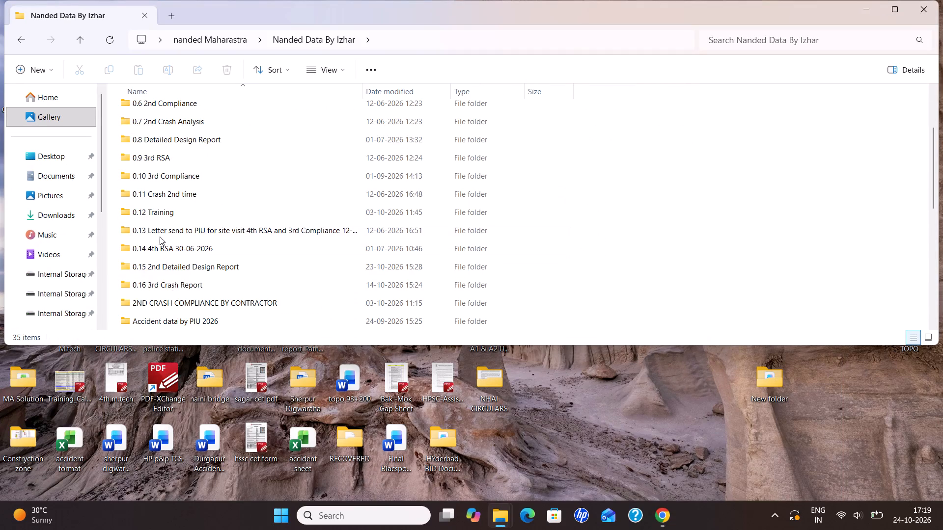
double_click(171, 285)
double_click(180, 114)
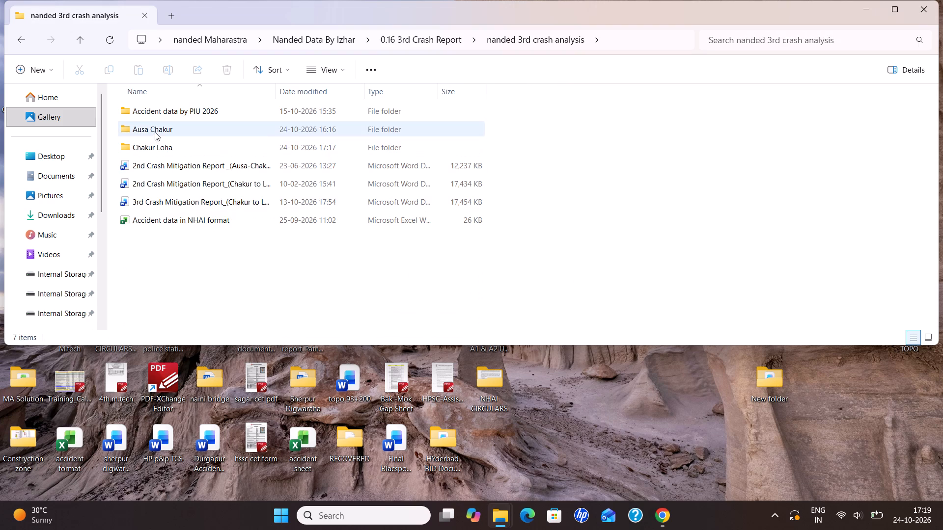
double_click(151, 144)
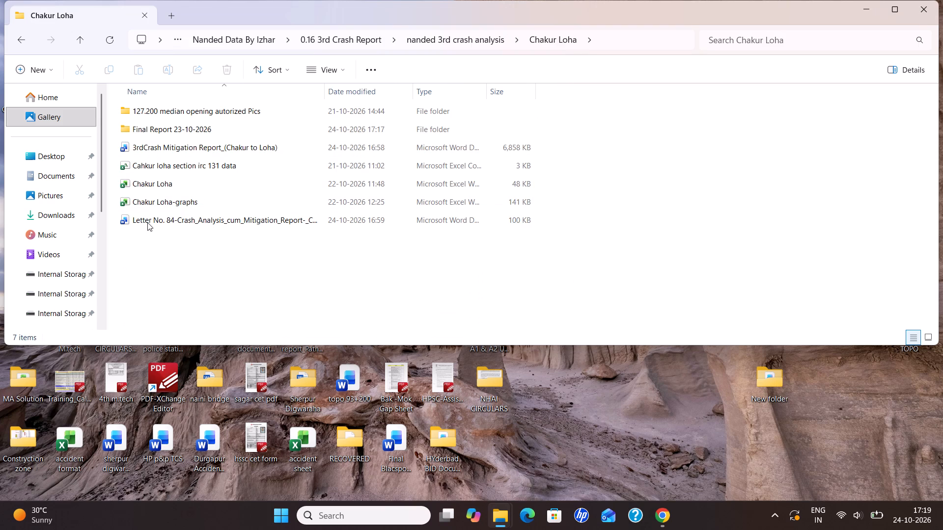
double_click(160, 216)
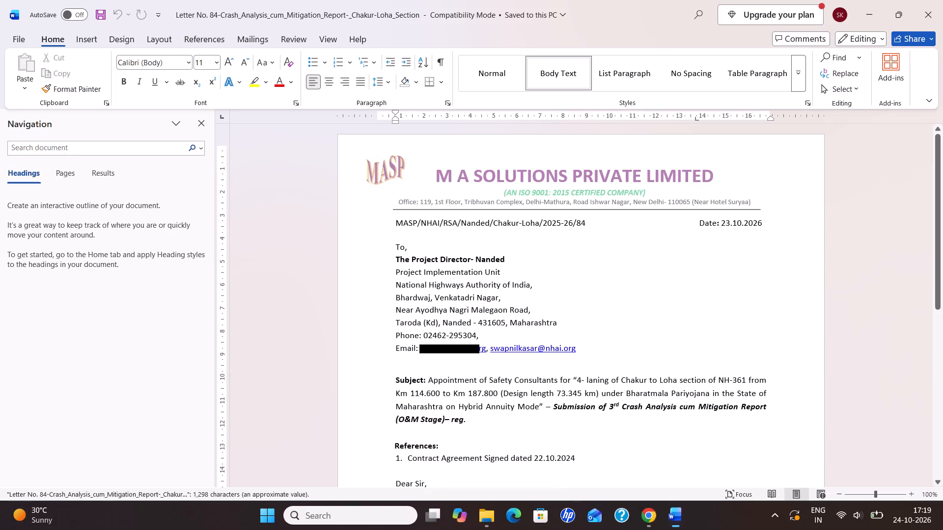
Copy "Submission of 3rd Crash Analysis cum Mitigation Report (O&M Stage)" from the letter's subject paragraph and switch away from the document.
drag(553, 407, 556, 410)
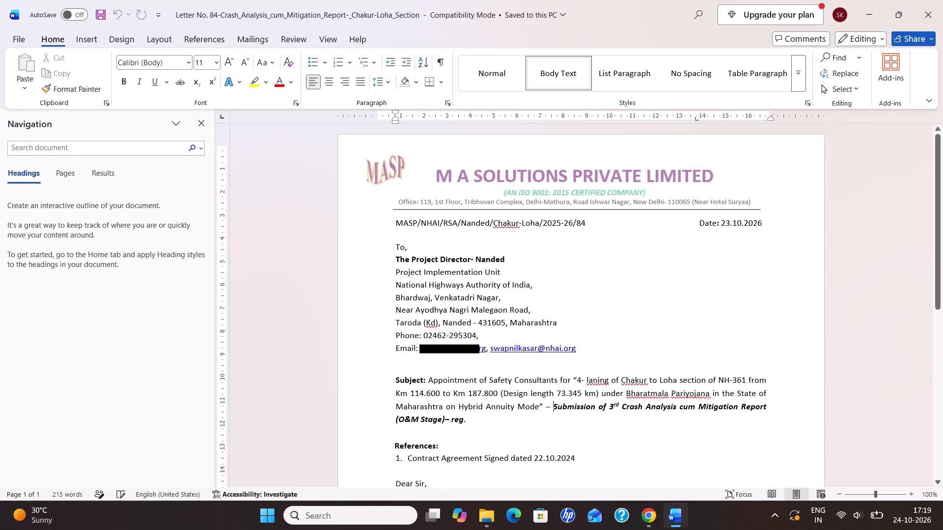
drag(556, 410, 447, 421)
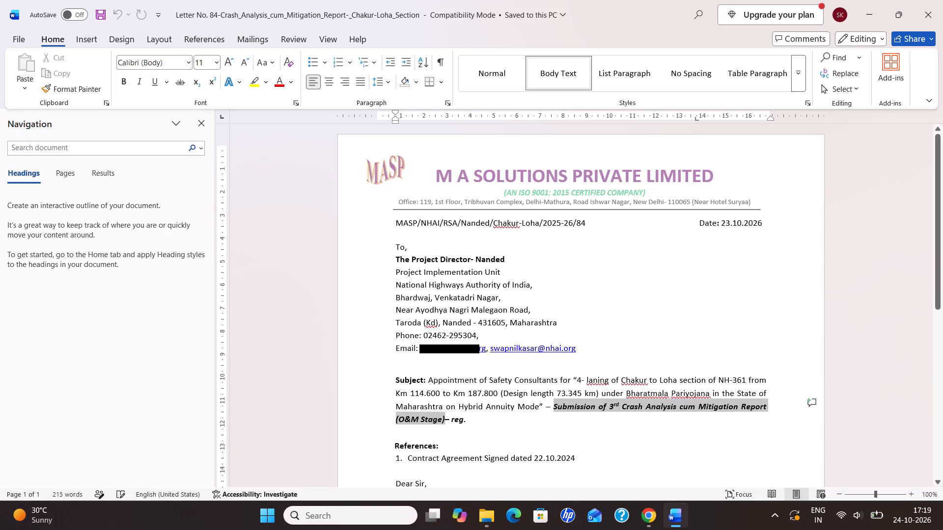
drag(447, 421, 446, 421)
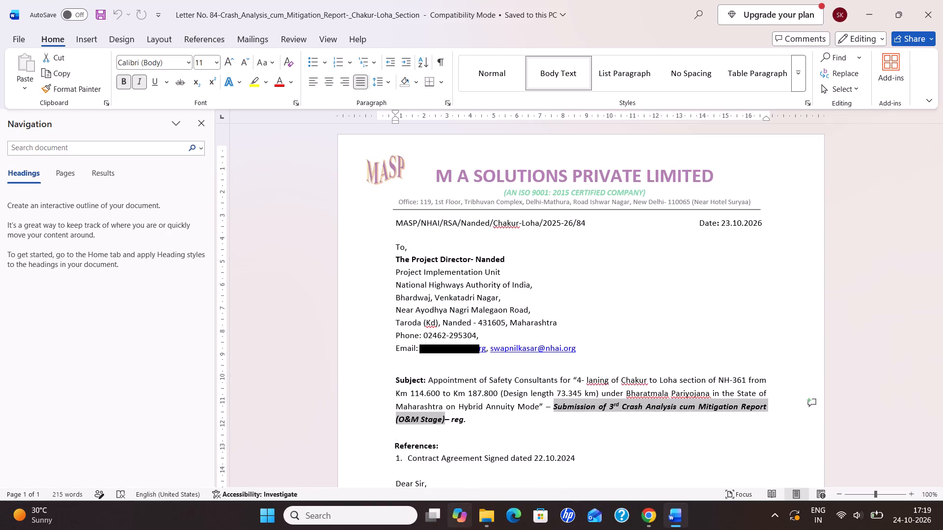
key(ctrl+c)
key(alt+Tab)
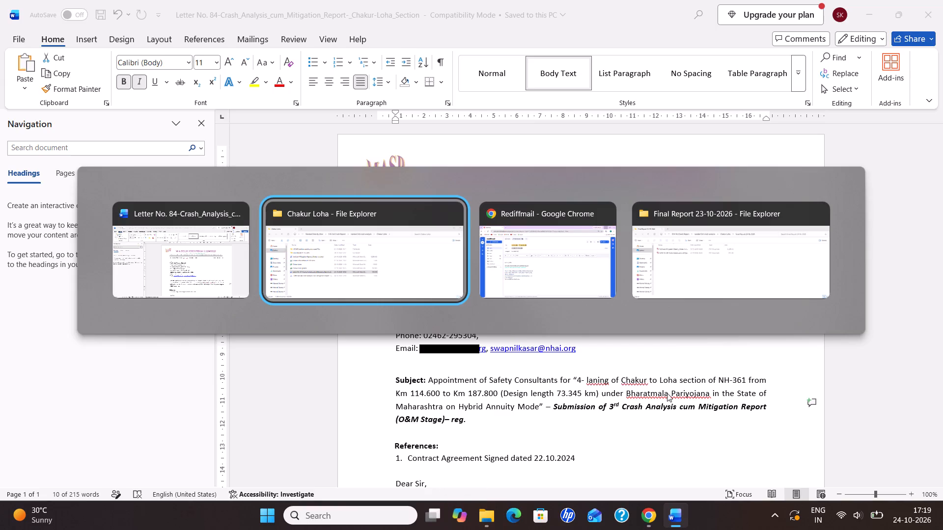
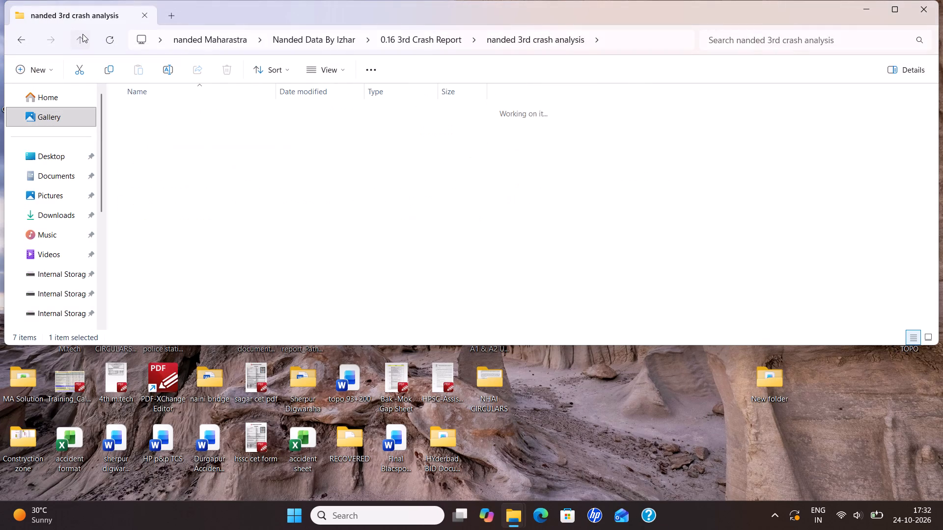
Open the 3rd Crash Mitigation Report _(Ausa-Chakur) Word document from the Ausa Chakur folder.
double_click(162, 107)
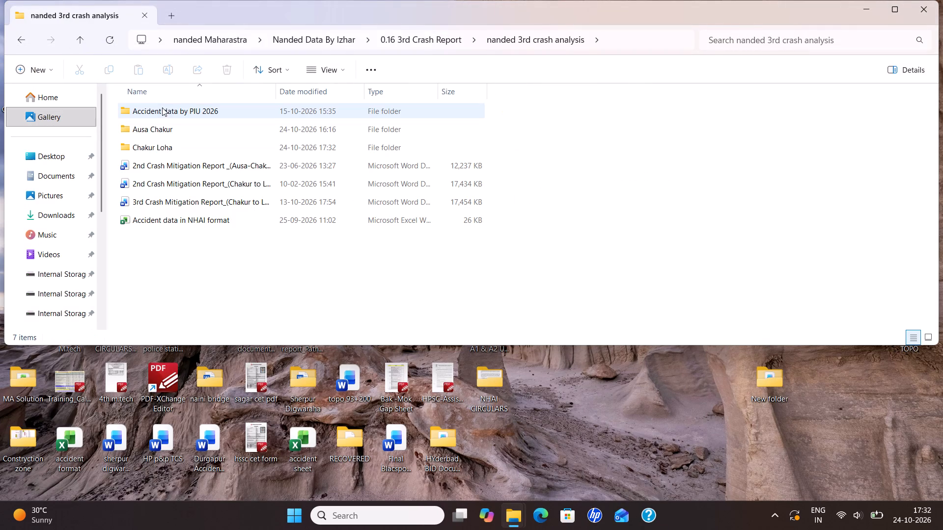
double_click(171, 127)
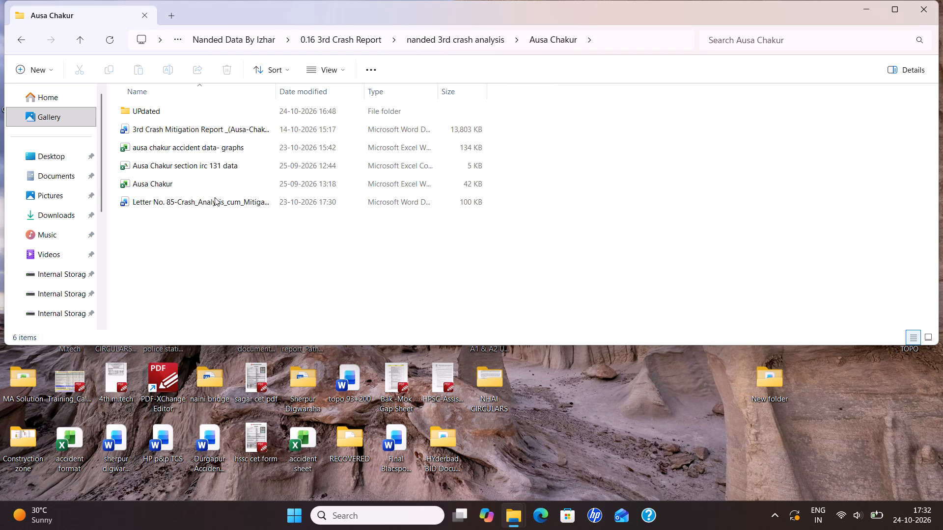
double_click(211, 129)
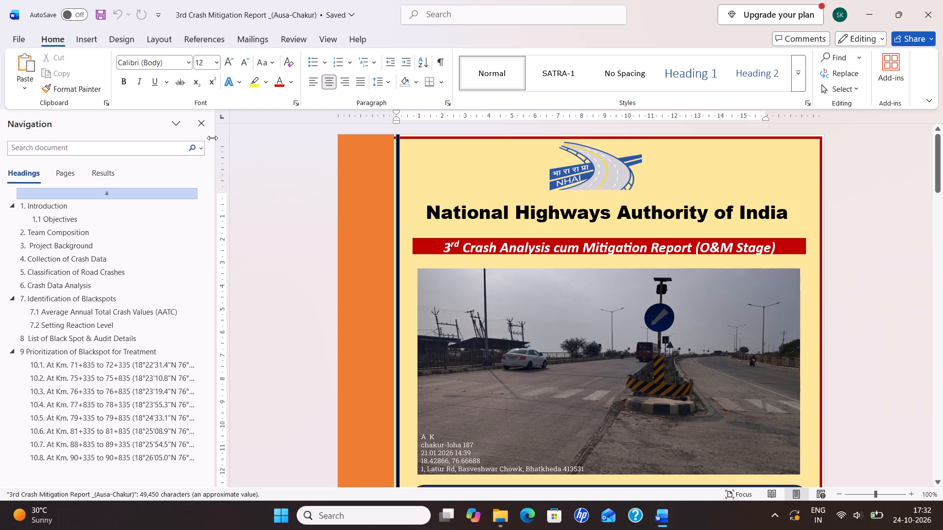
Review the site observations and mitigation measures in section 10.1, At Km. 71+835 to 72+335.
click(75, 366)
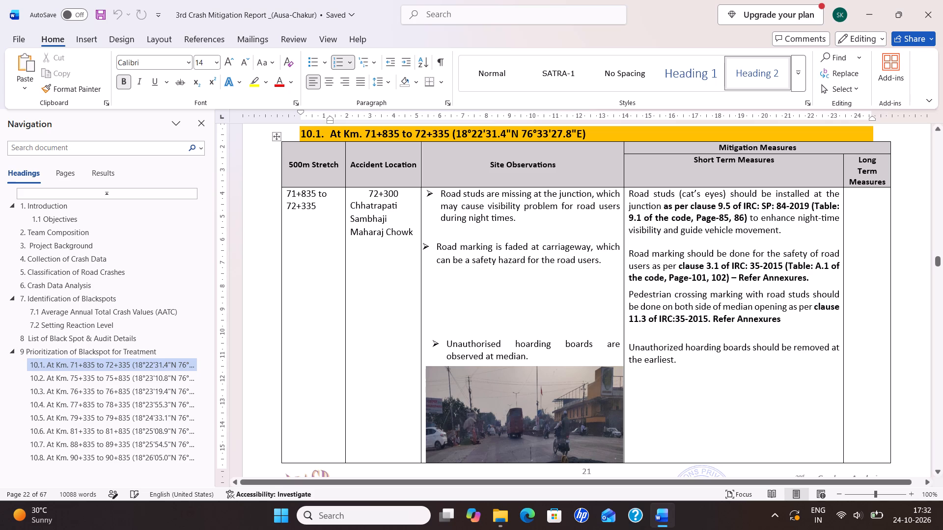
scroll(497, 238, down, 12)
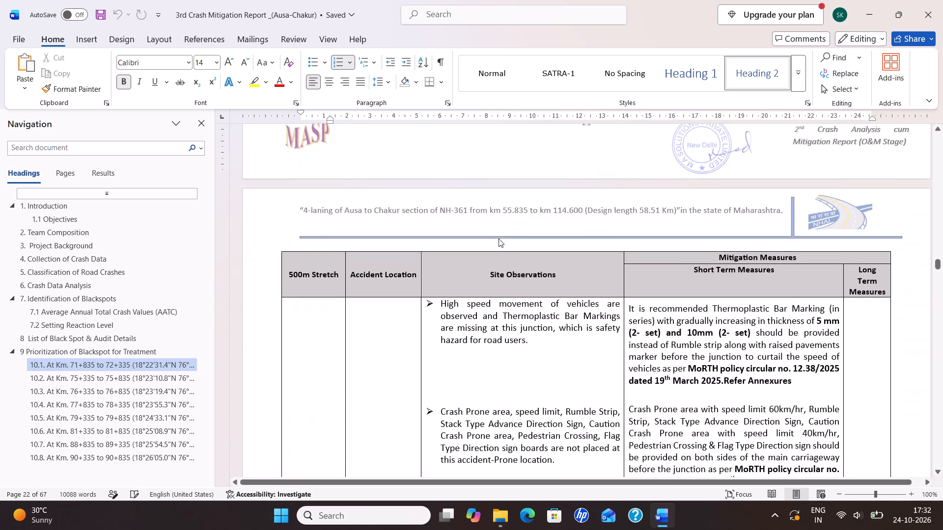
scroll(501, 239, down, 6)
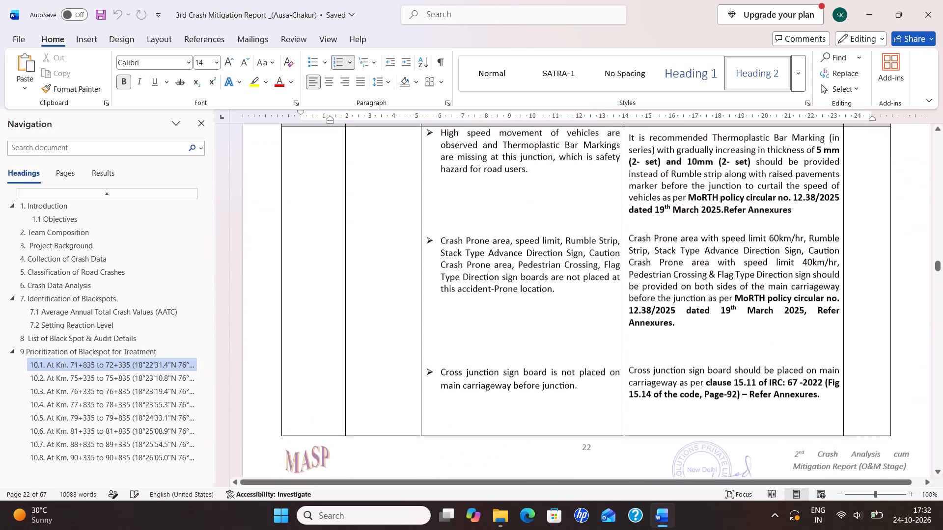
scroll(503, 242, down, 13)
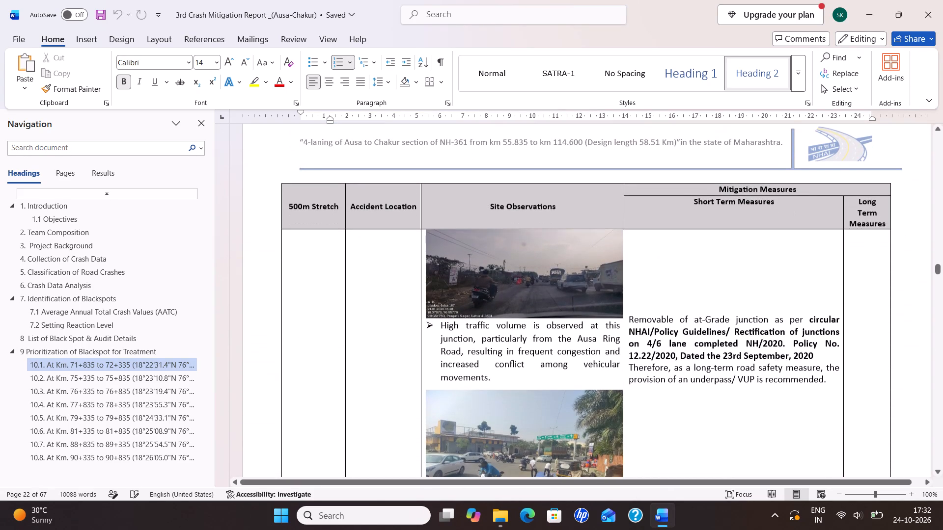
scroll(564, 267, down, 3)
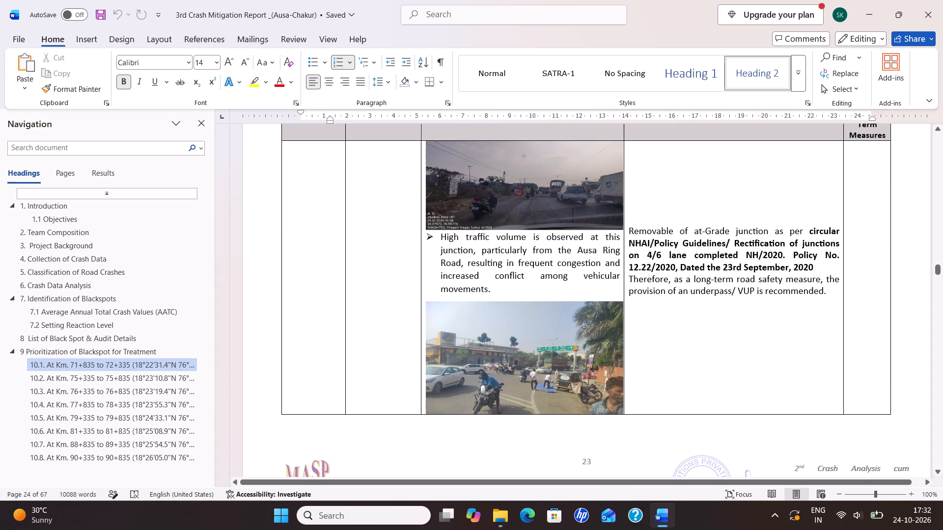
scroll(667, 278, up, 4)
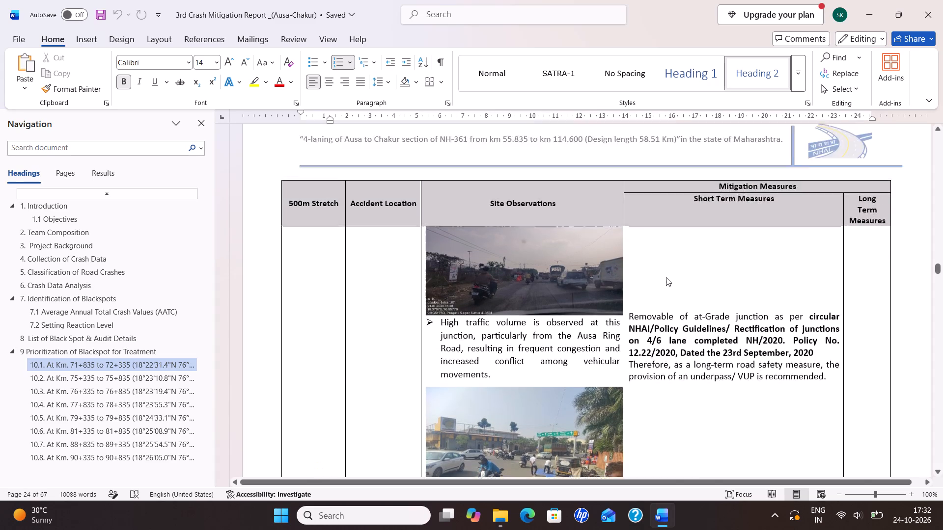
scroll(666, 277, up, 13)
scroll(657, 266, up, 10)
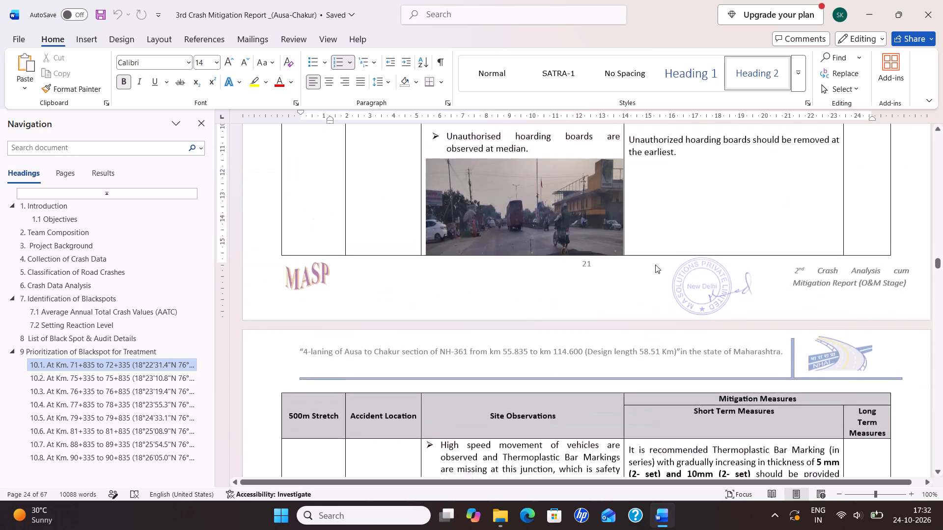
scroll(655, 265, up, 7)
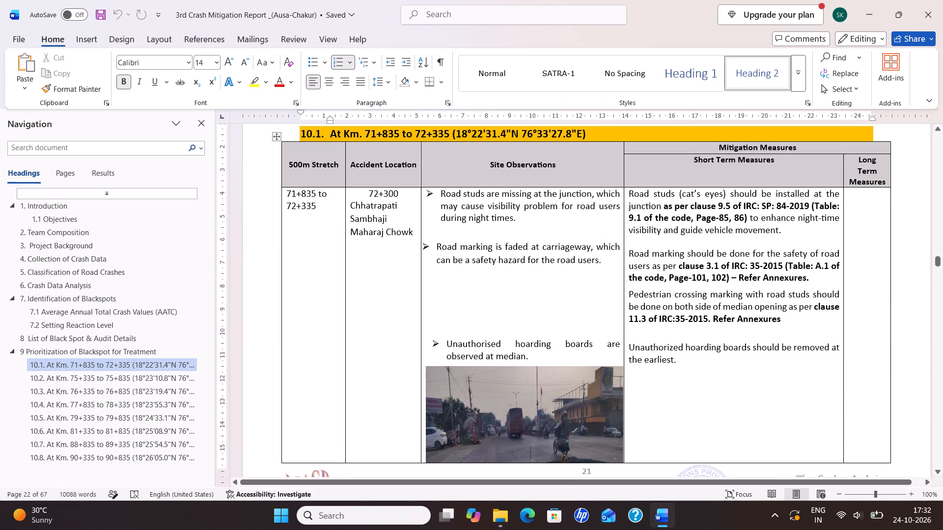
Remove the blank line before the road marking measure and one blank line above the unauthorised hoarding boards observation in section 10.1's table.
click(634, 243)
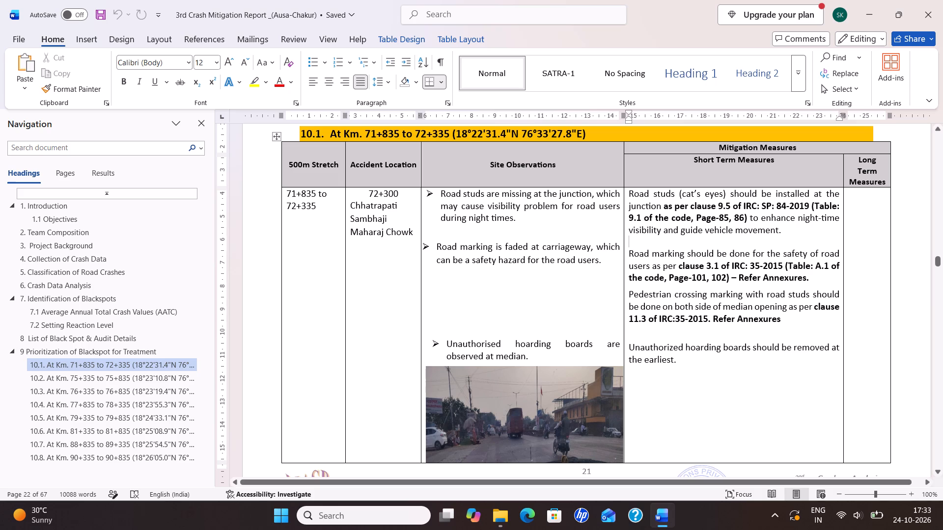
drag(476, 196, 485, 227)
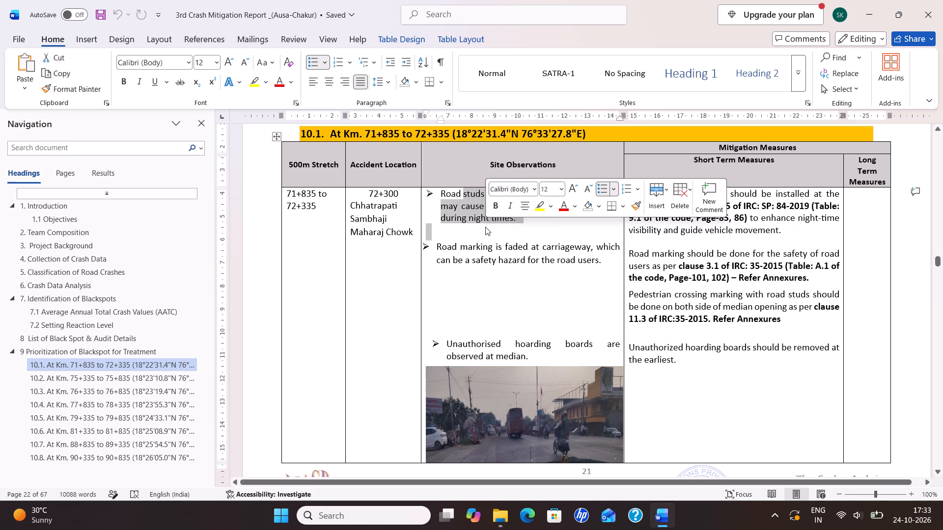
click(654, 242)
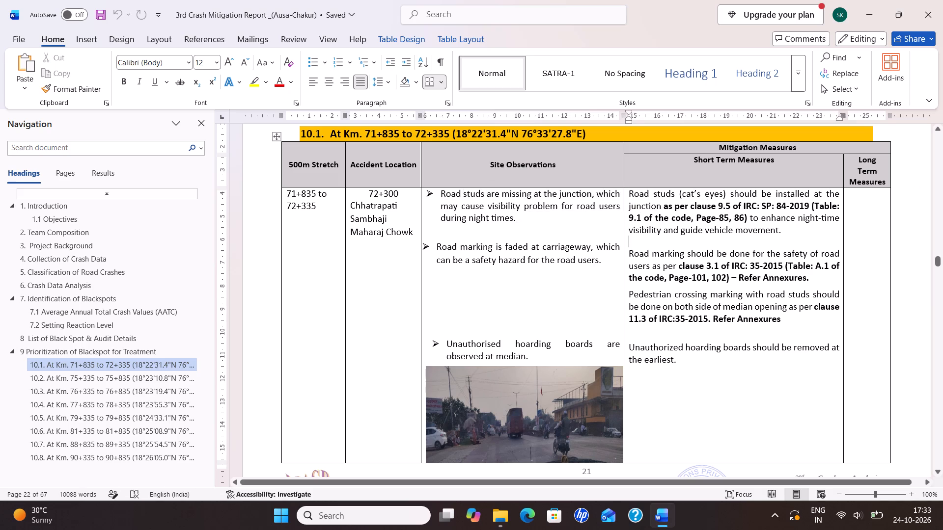
key(BackSpace)
click(593, 230)
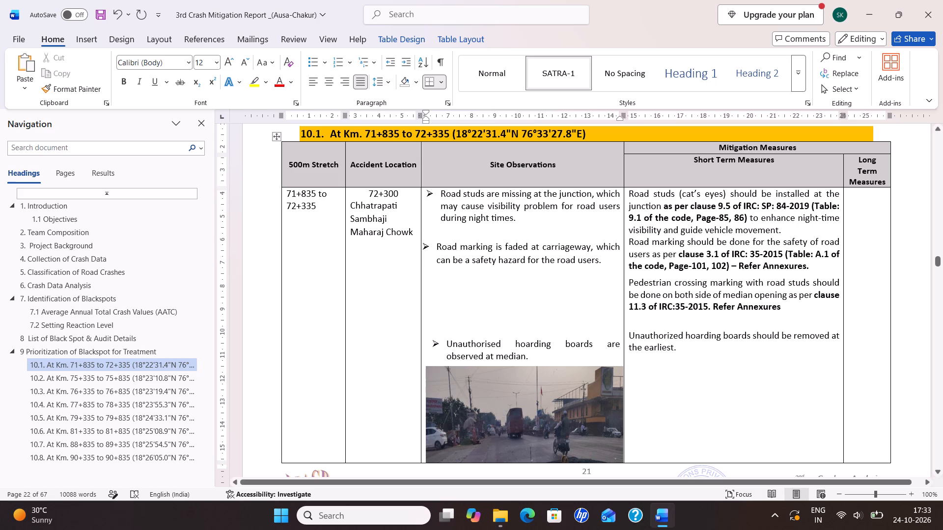
click(574, 324)
key(BackSpace)
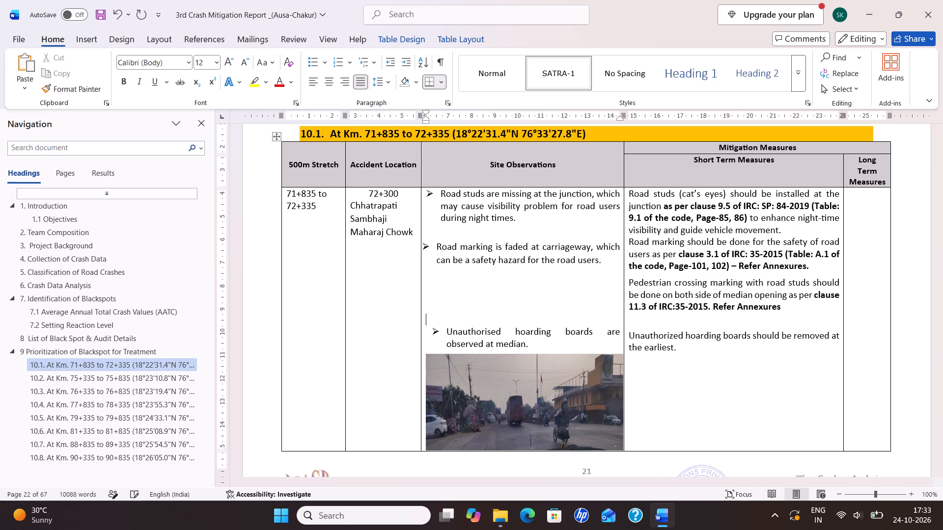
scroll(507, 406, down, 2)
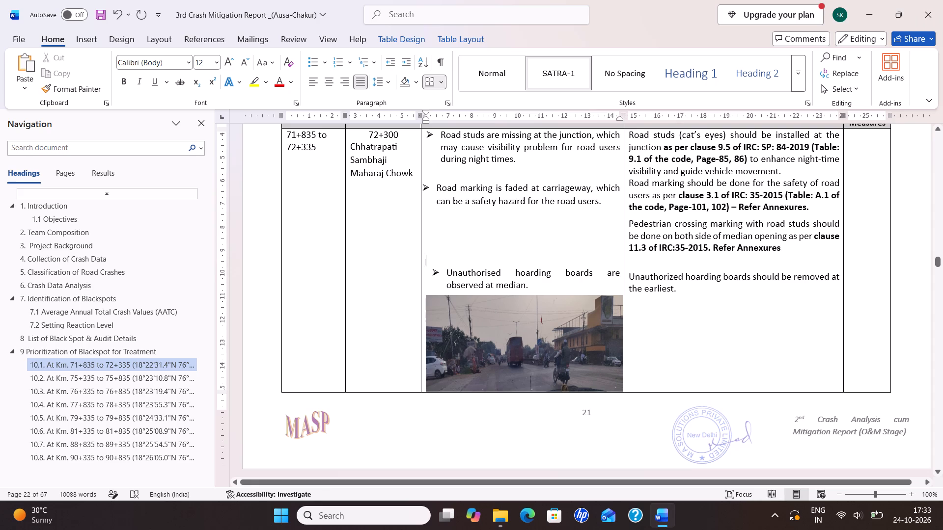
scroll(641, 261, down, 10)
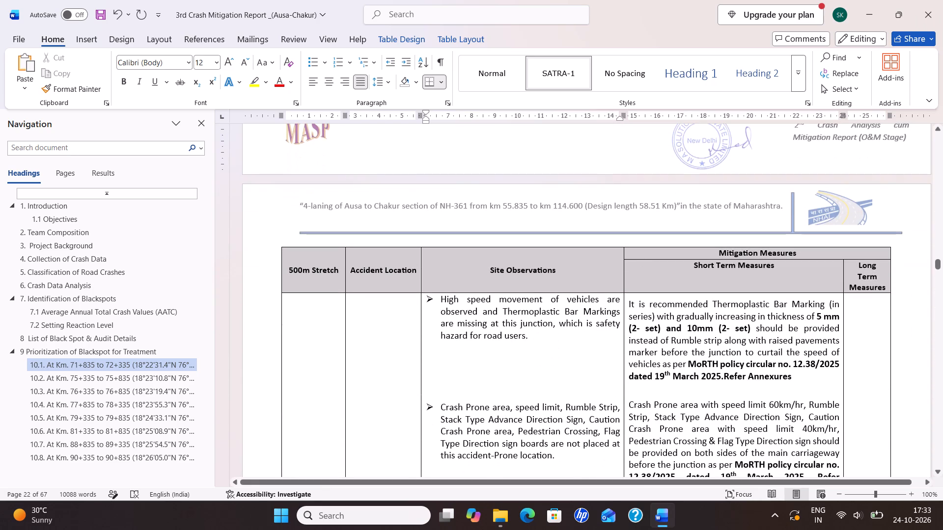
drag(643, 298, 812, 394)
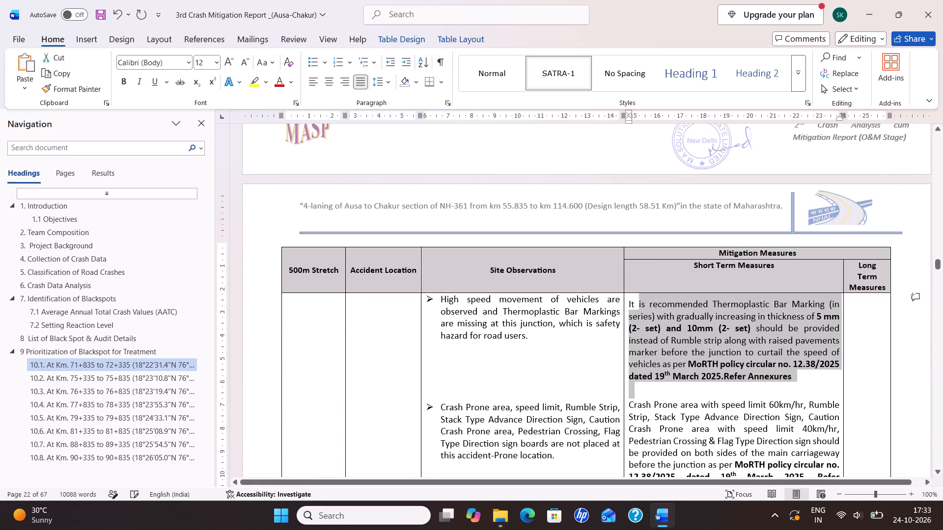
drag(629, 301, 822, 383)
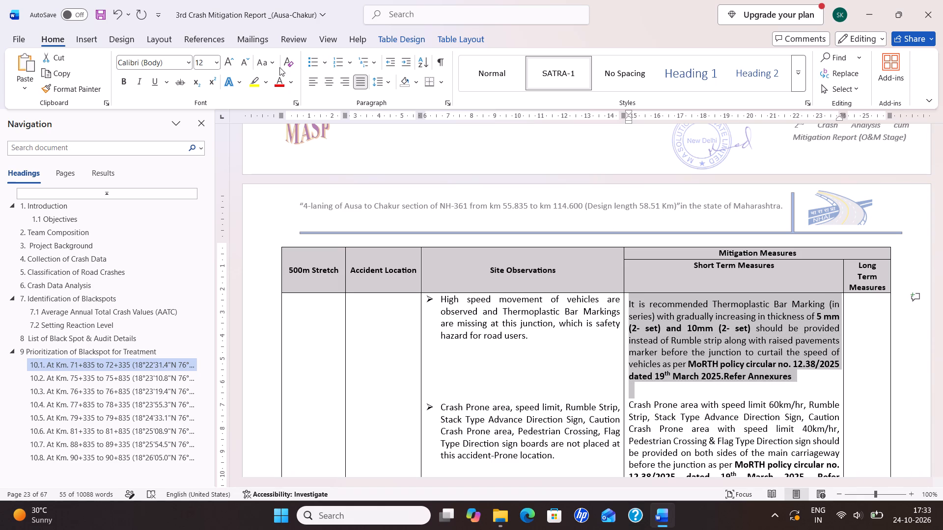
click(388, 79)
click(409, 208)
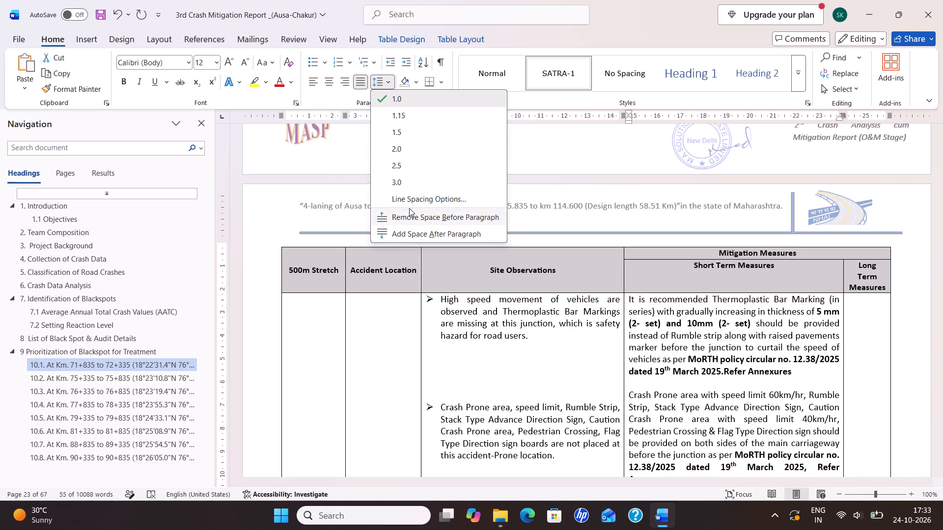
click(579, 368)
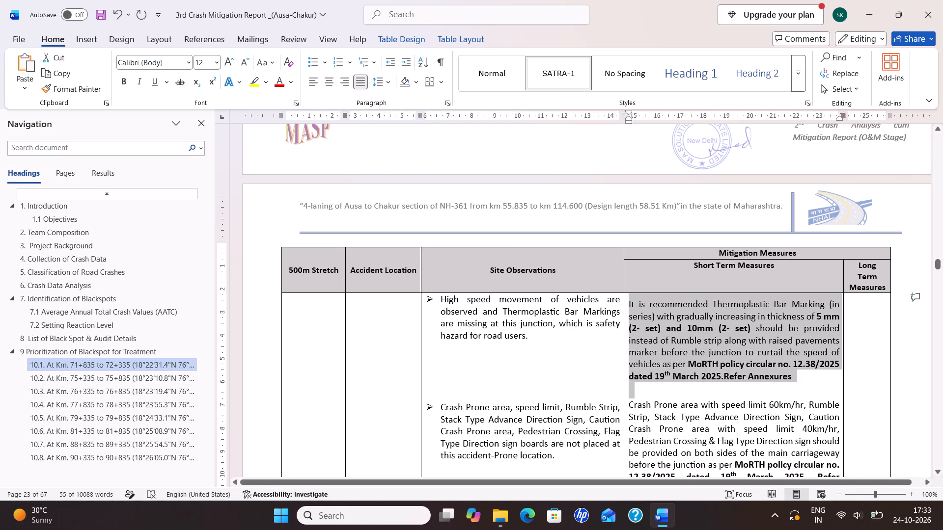
Slightly reduce the height of the photo above the high traffic volume observation on page 23.
scroll(610, 379, down, 3)
scroll(573, 317, down, 4)
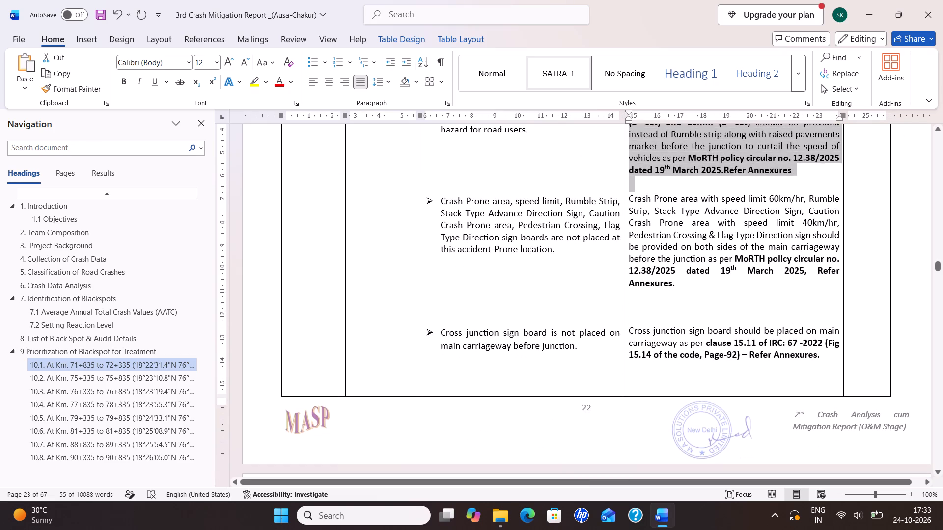
scroll(592, 317, down, 8)
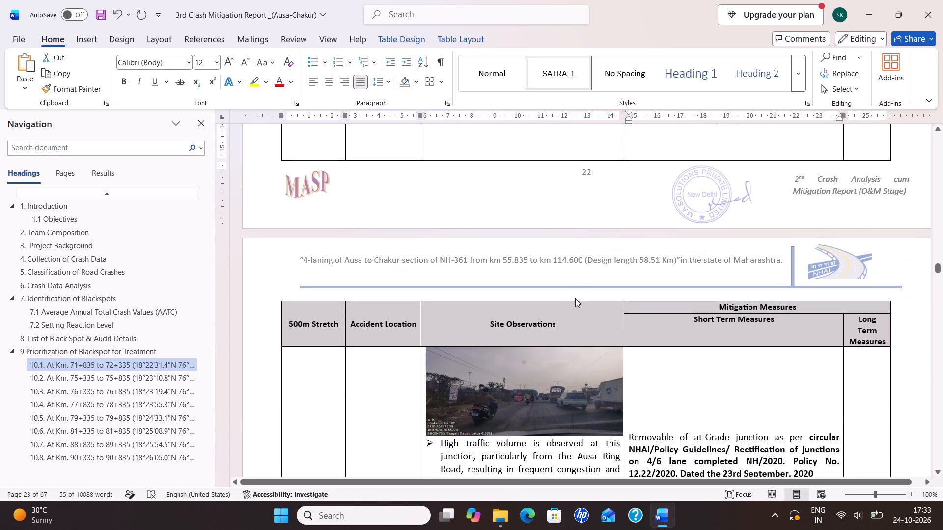
scroll(575, 303, down, 6)
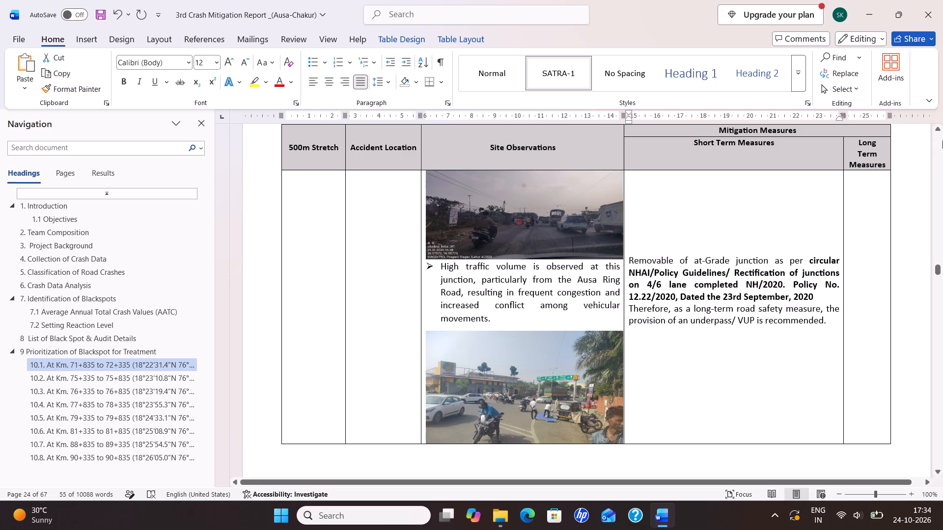
scroll(670, 202, down, 15)
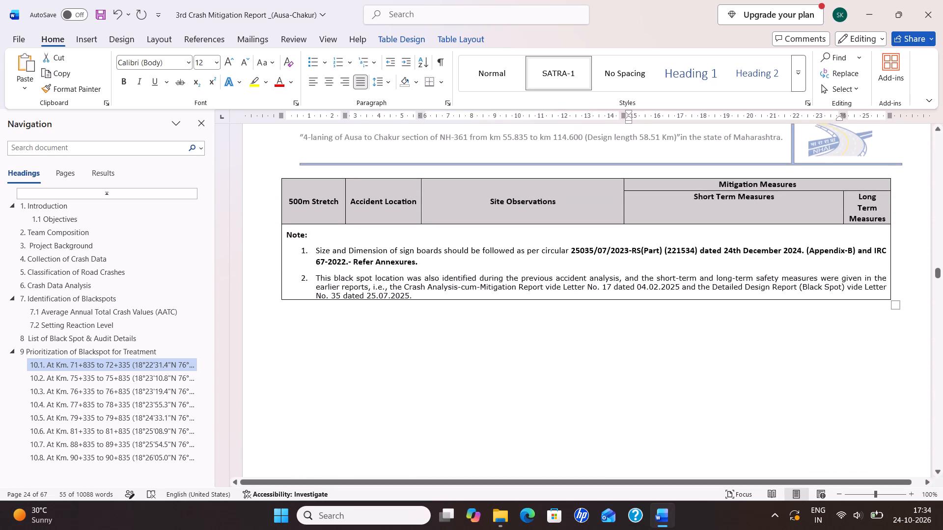
scroll(710, 230, up, 9)
scroll(681, 183, up, 4)
click(676, 187)
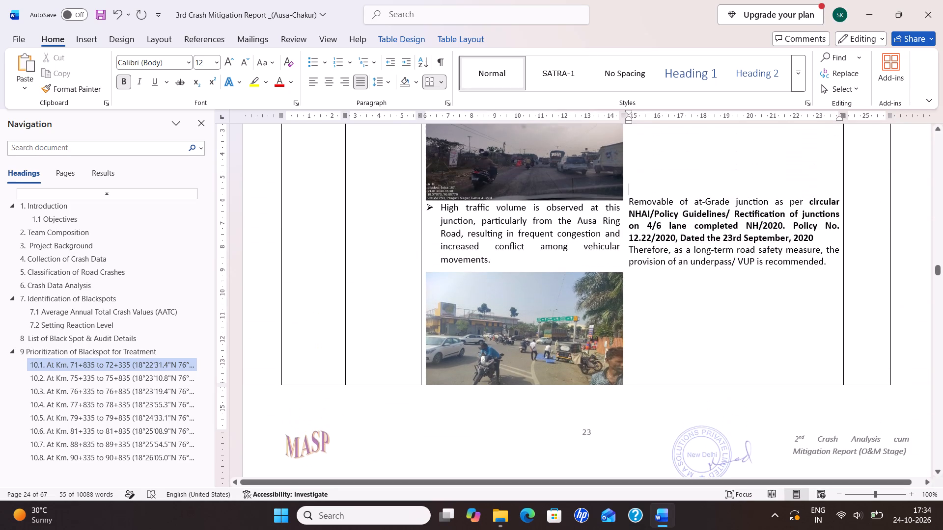
click(516, 172)
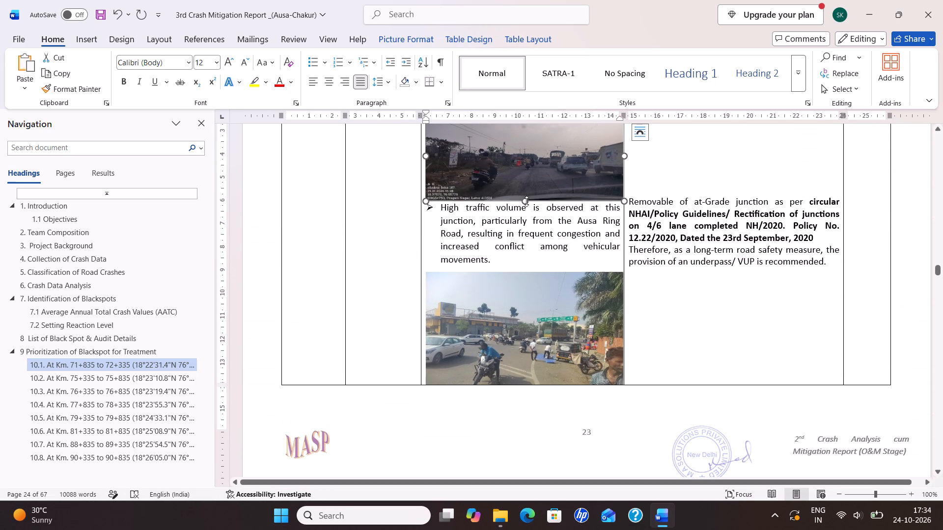
drag(527, 201, 526, 196)
click(688, 344)
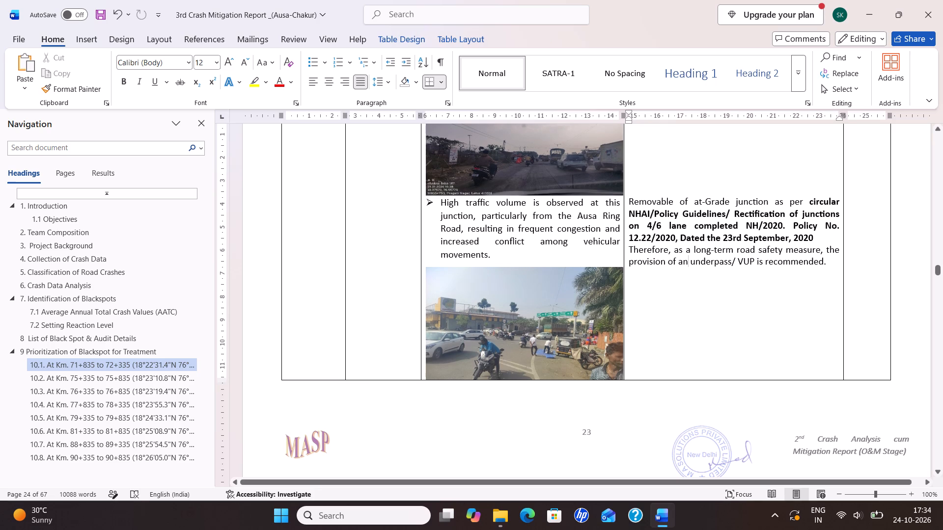
Insert a bold "Note:" before "Therefore, as a long-term road safety measure" in the at-grade junction measure on page 23.
click(629, 251)
text(Note)
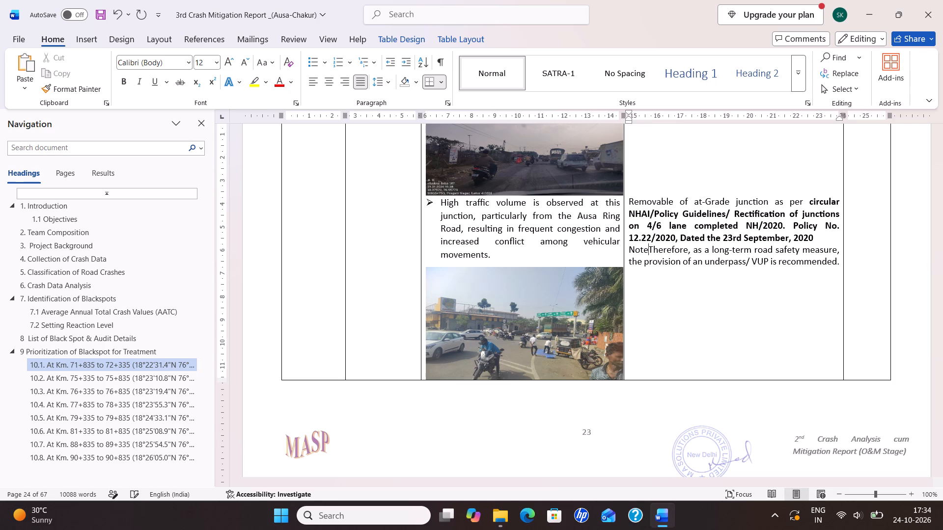
key(shift+colon)
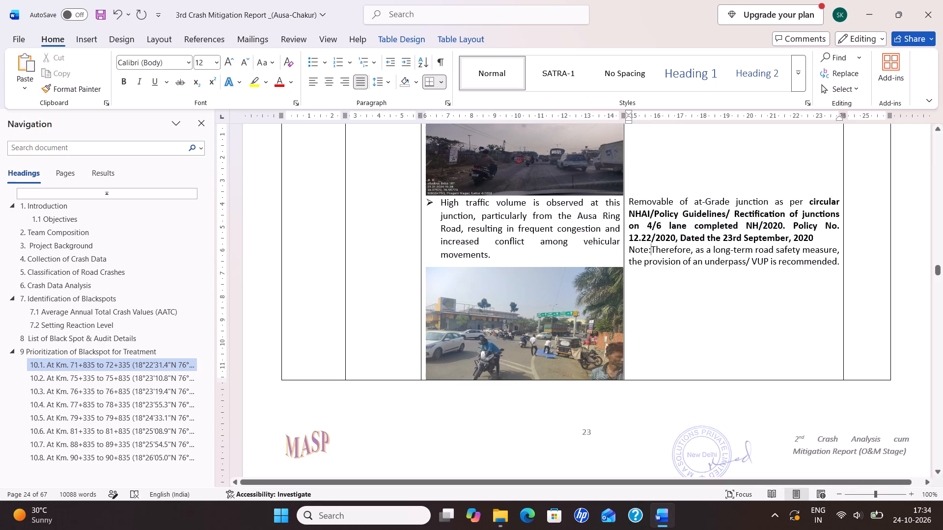
key(space)
drag(653, 250, 641, 248)
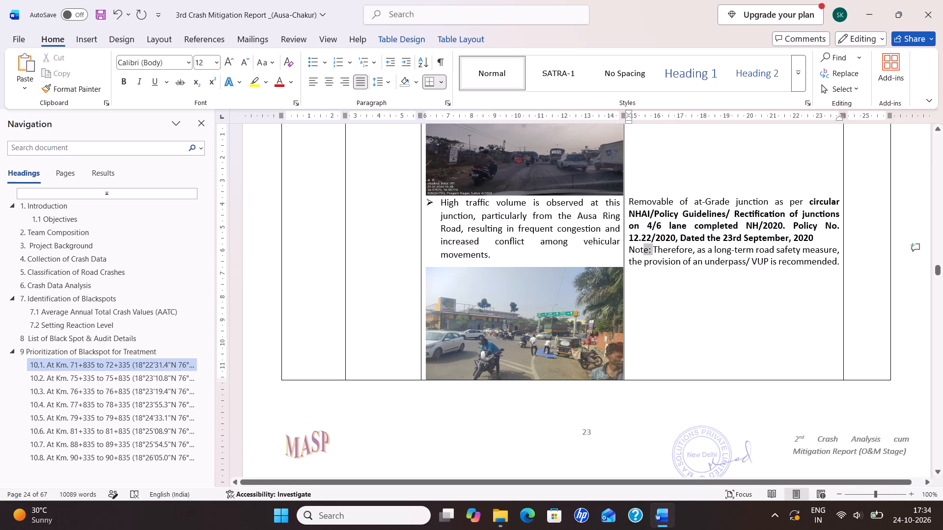
drag(641, 248, 638, 247)
click(122, 83)
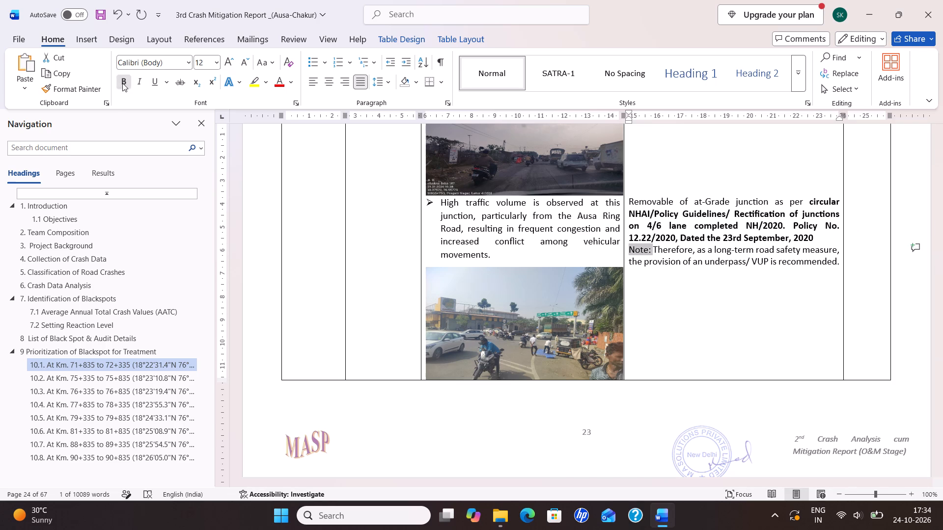
click(781, 314)
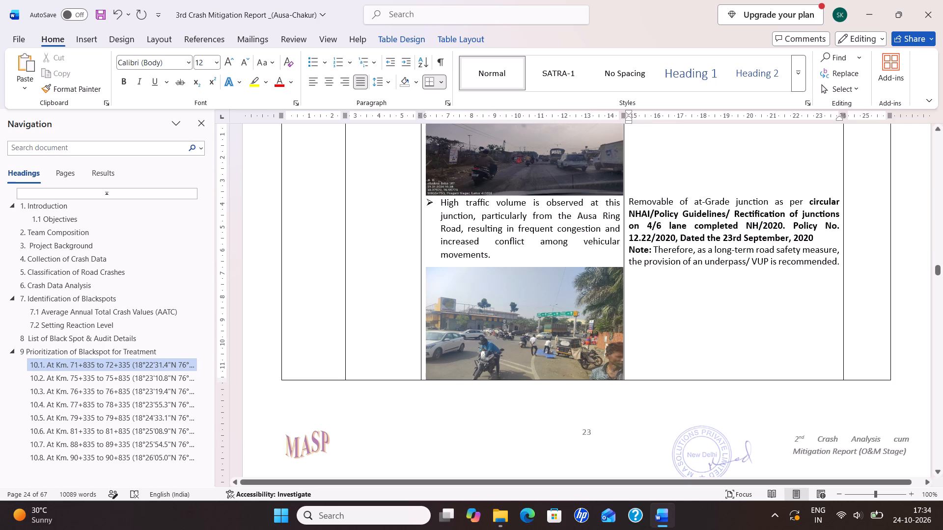
Review the closing notes of section 10.1 and the site observations and mitigation measures in section 10.2, At Km. 75+335 to 75+835.
scroll(608, 291, down, 12)
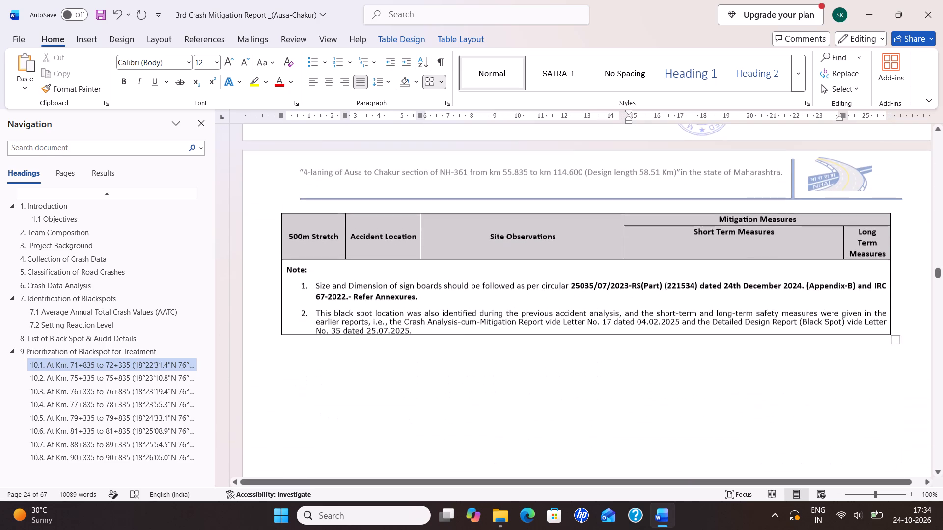
scroll(604, 293, down, 17)
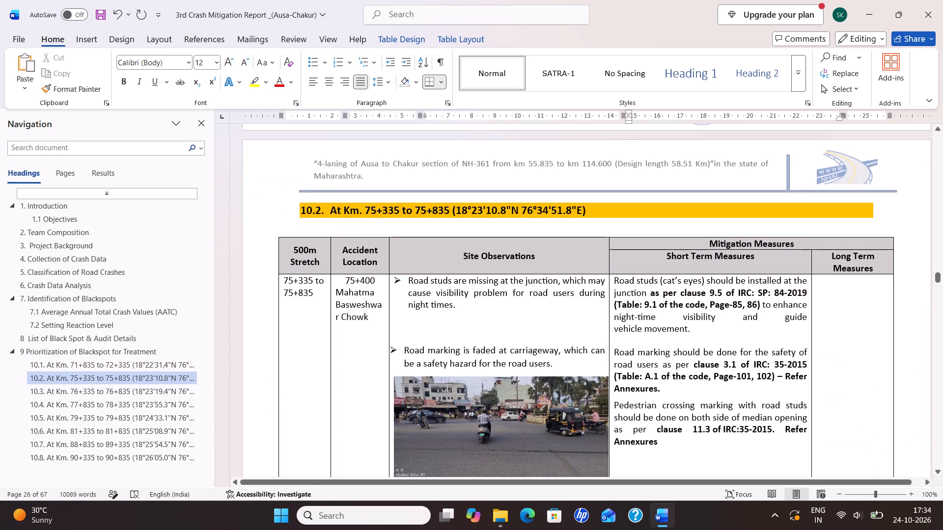
scroll(497, 305, down, 11)
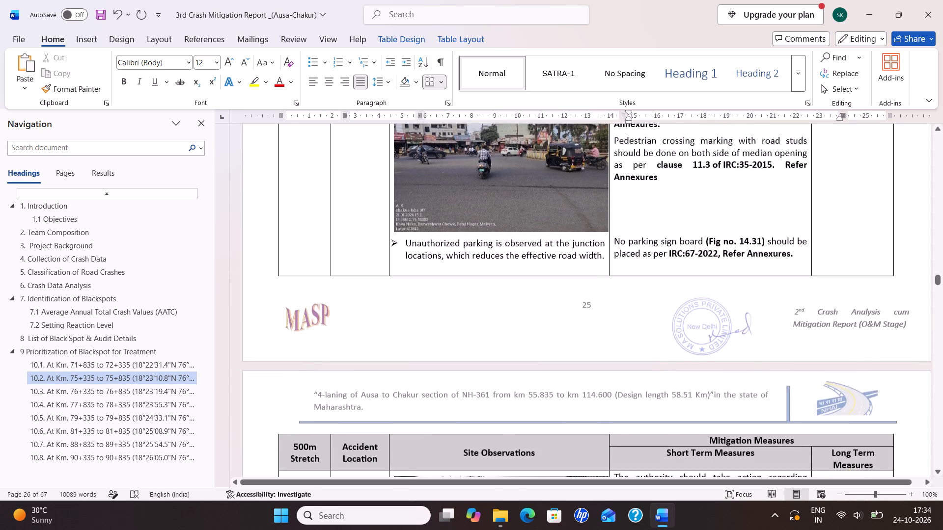
scroll(501, 308, down, 18)
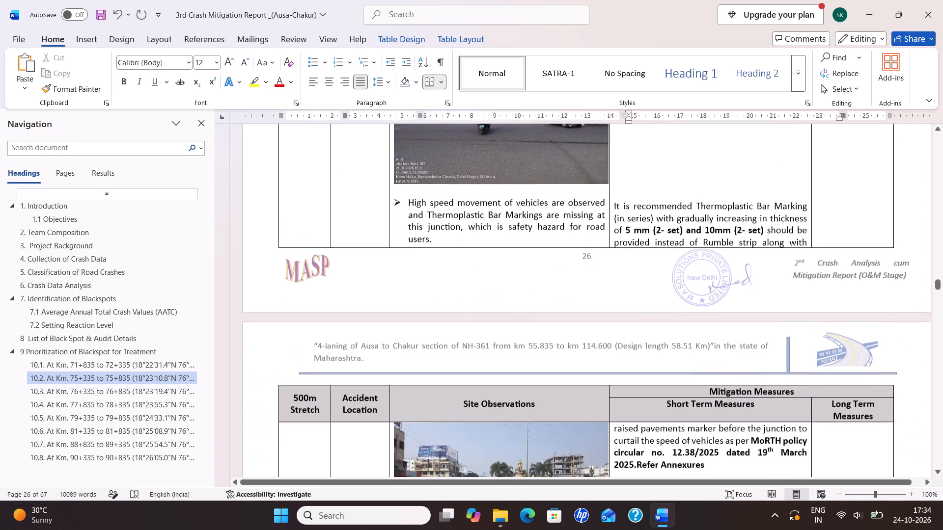
scroll(505, 309, down, 8)
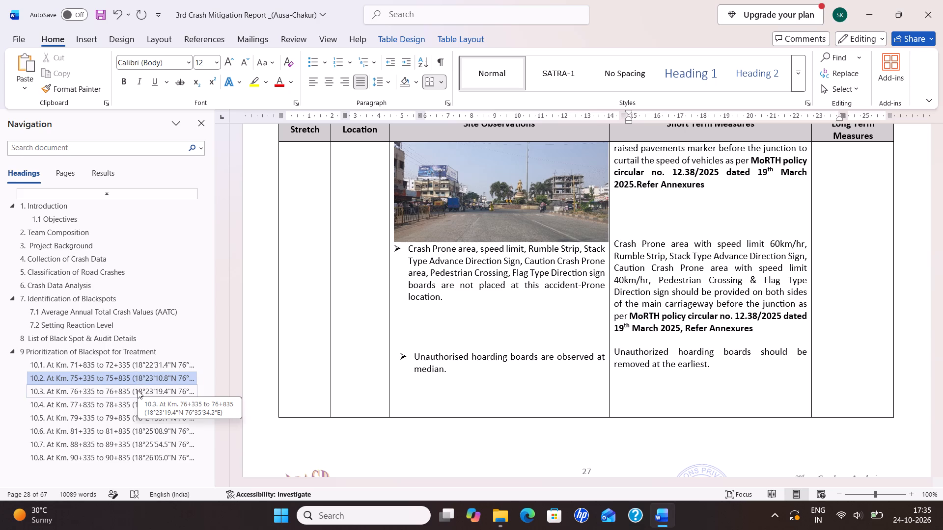
Check the opening page of each blackspot section from 10.3 through 10.8, At Km. 90+335 to 90+835.
click(138, 390)
click(144, 410)
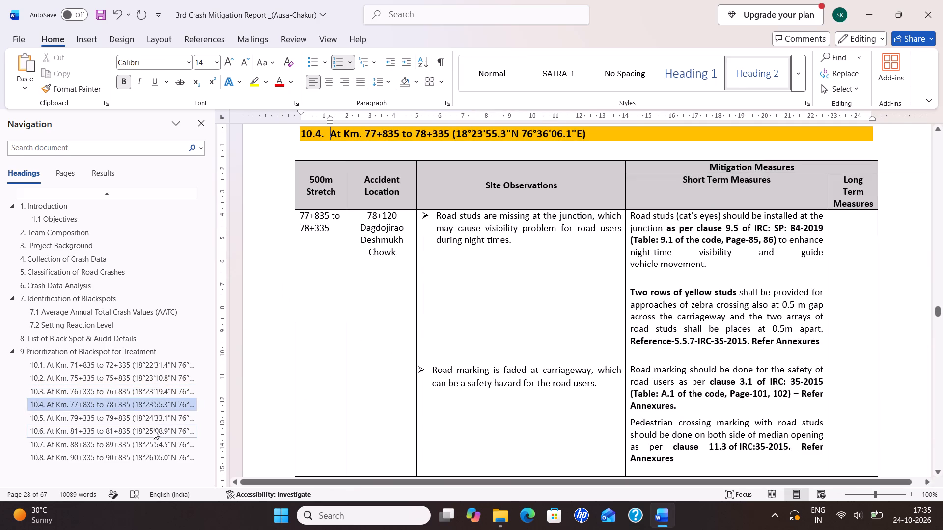
click(155, 434)
click(149, 421)
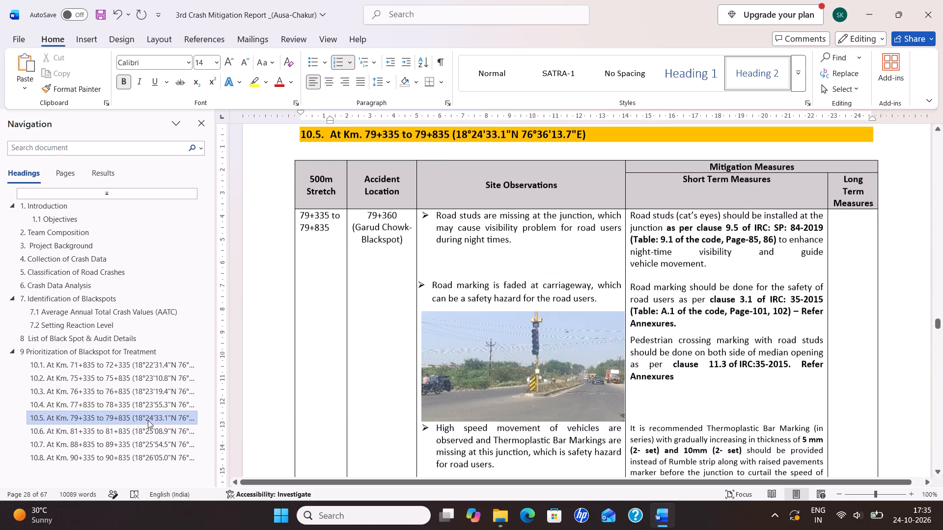
click(148, 436)
click(138, 450)
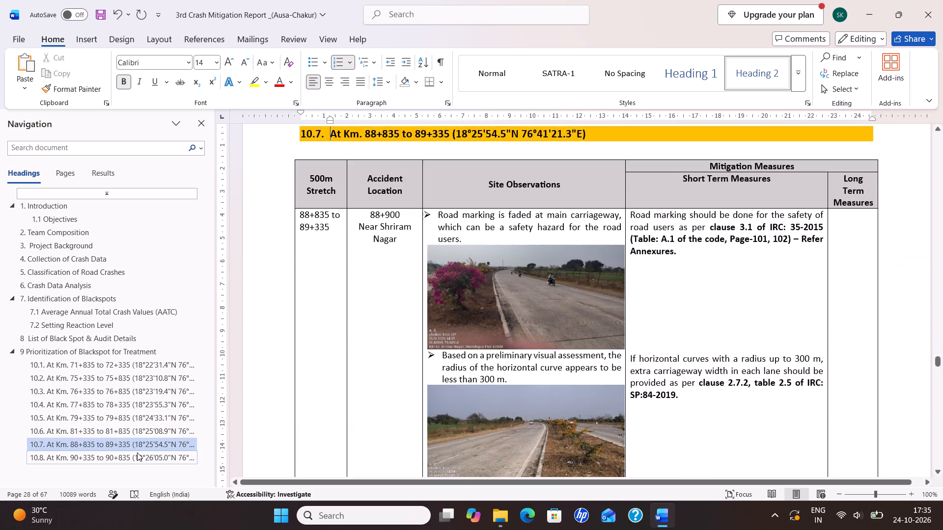
click(137, 452)
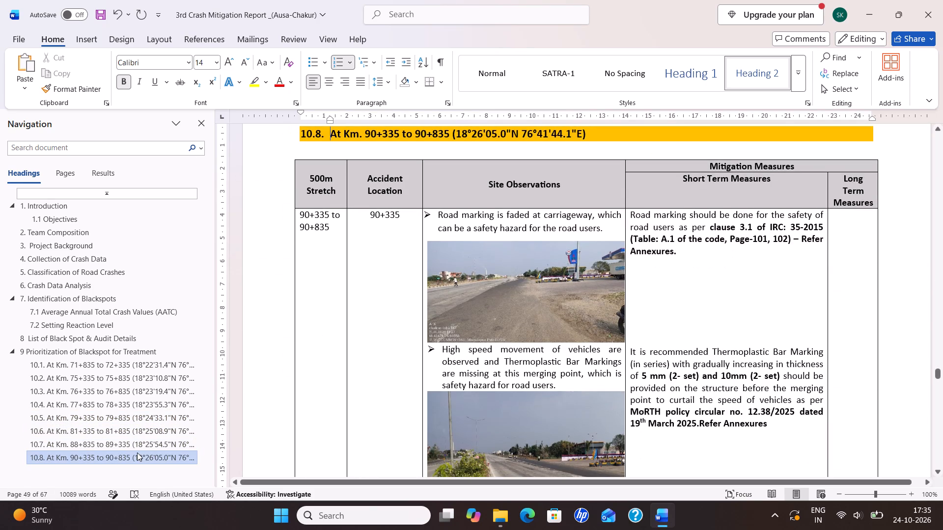
click(137, 452)
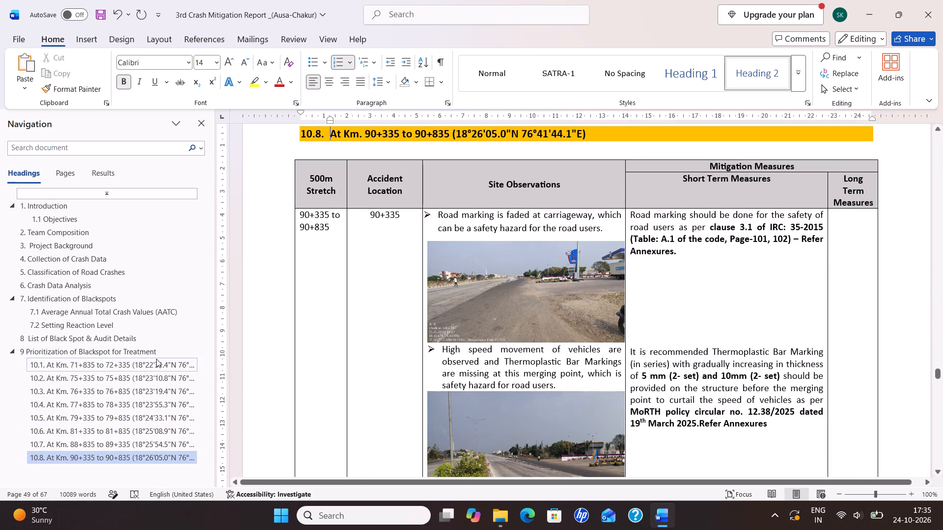